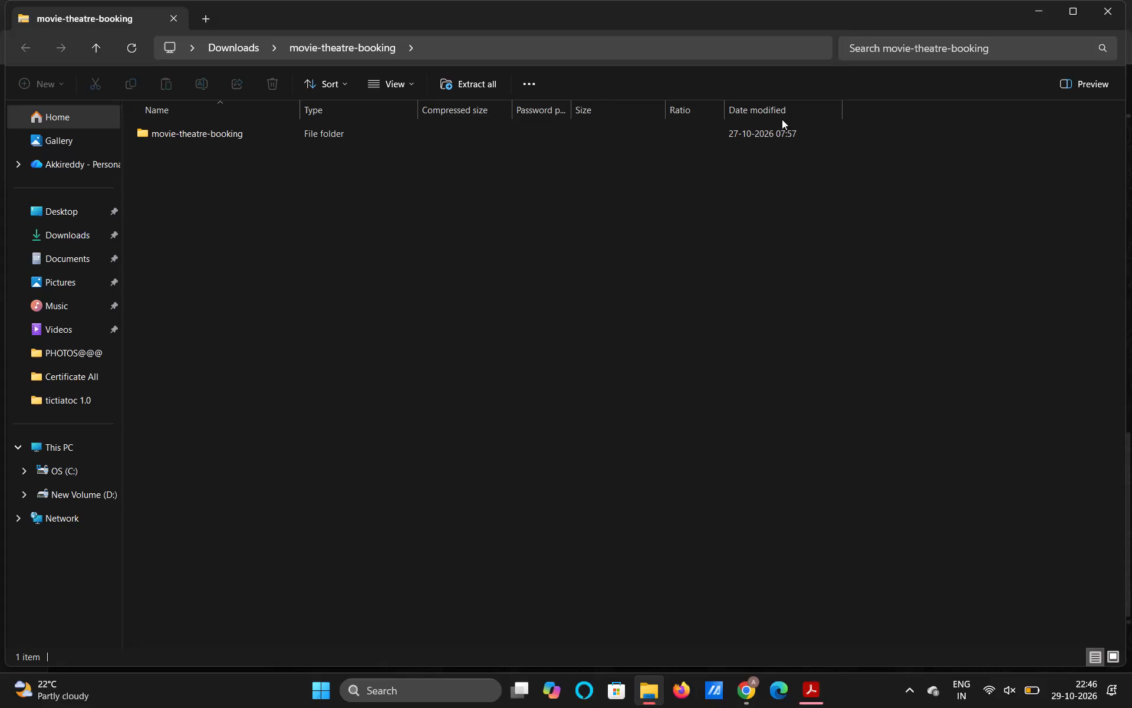
Extract the movie-theatre-booking archive into the proposed movie-theatre-booking folder in Downloads.
left_click(477, 81)
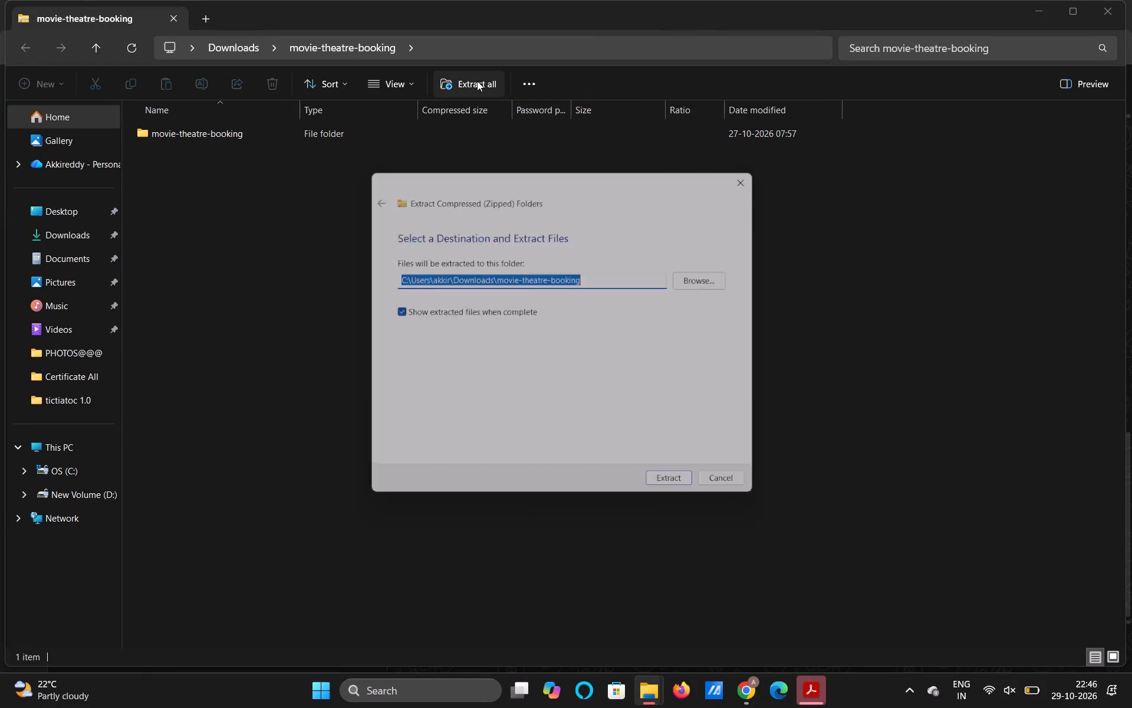
left_click(683, 499)
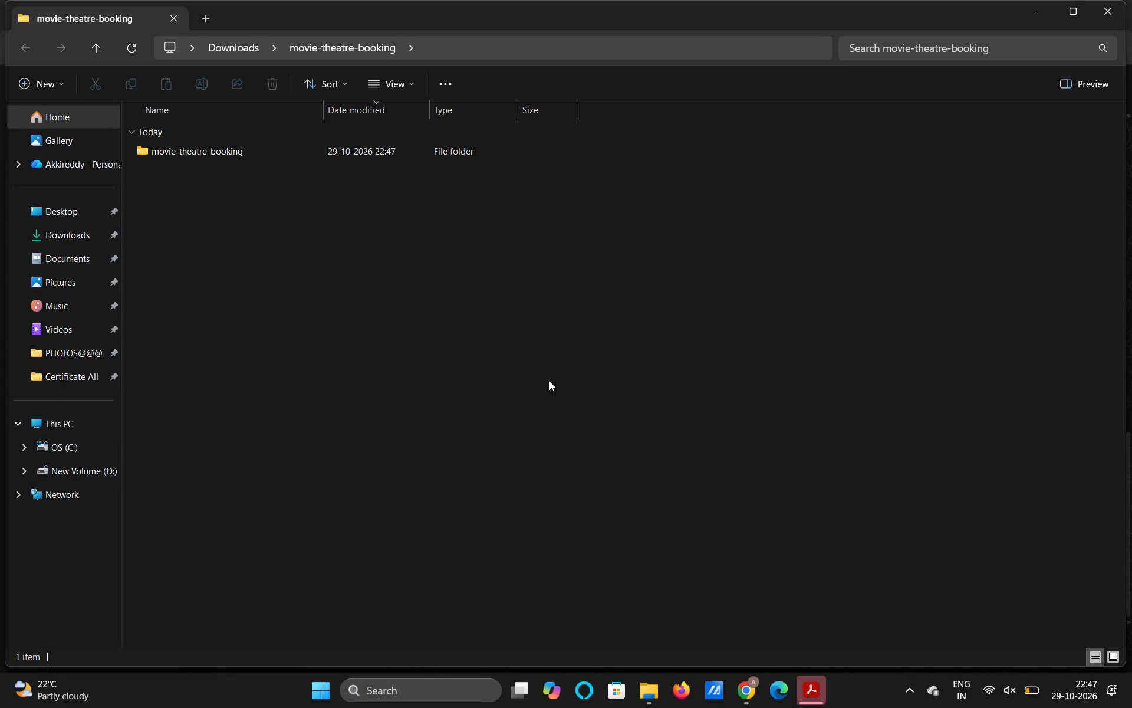
Open .env.example from the extracted movie-theatre-booking project folder, making Visual Studio Code the permanent app for .example files.
double_click(205, 154)
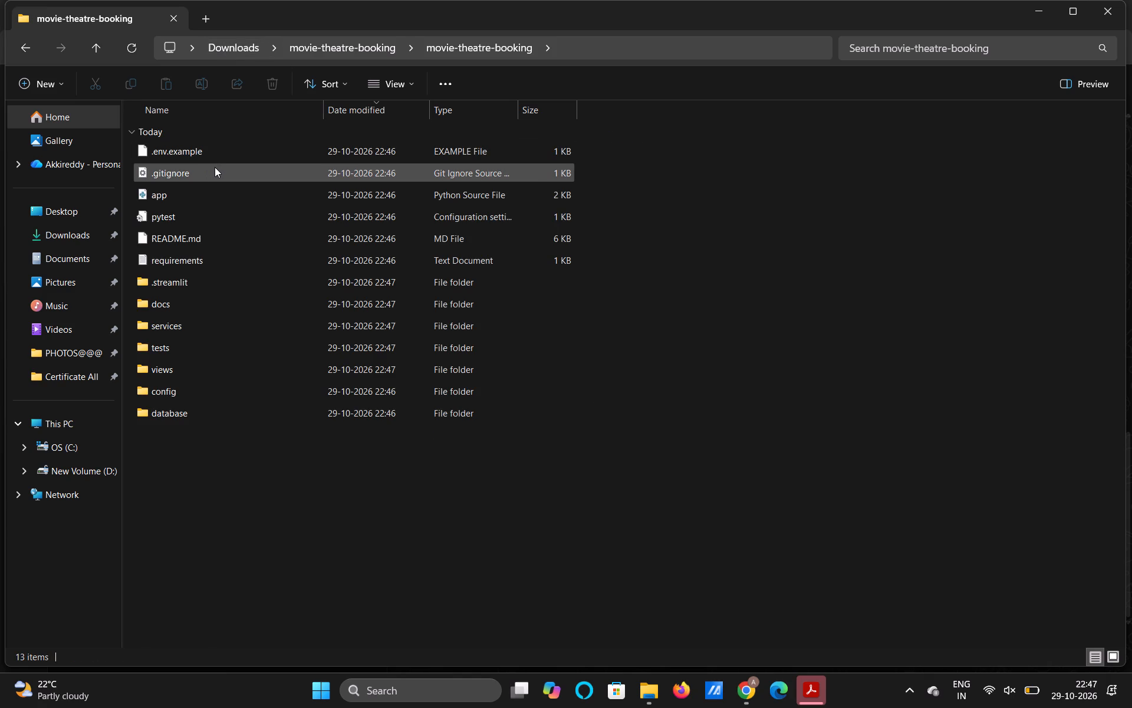
double_click(196, 149)
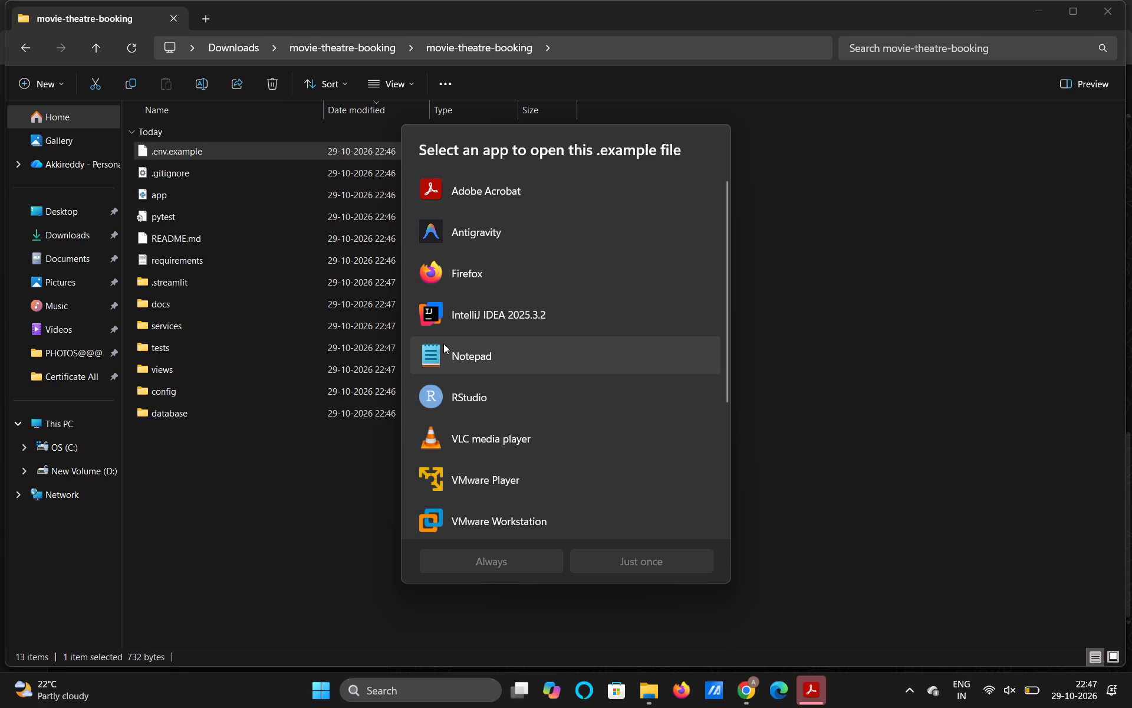
scroll(443, 343, "down", 4)
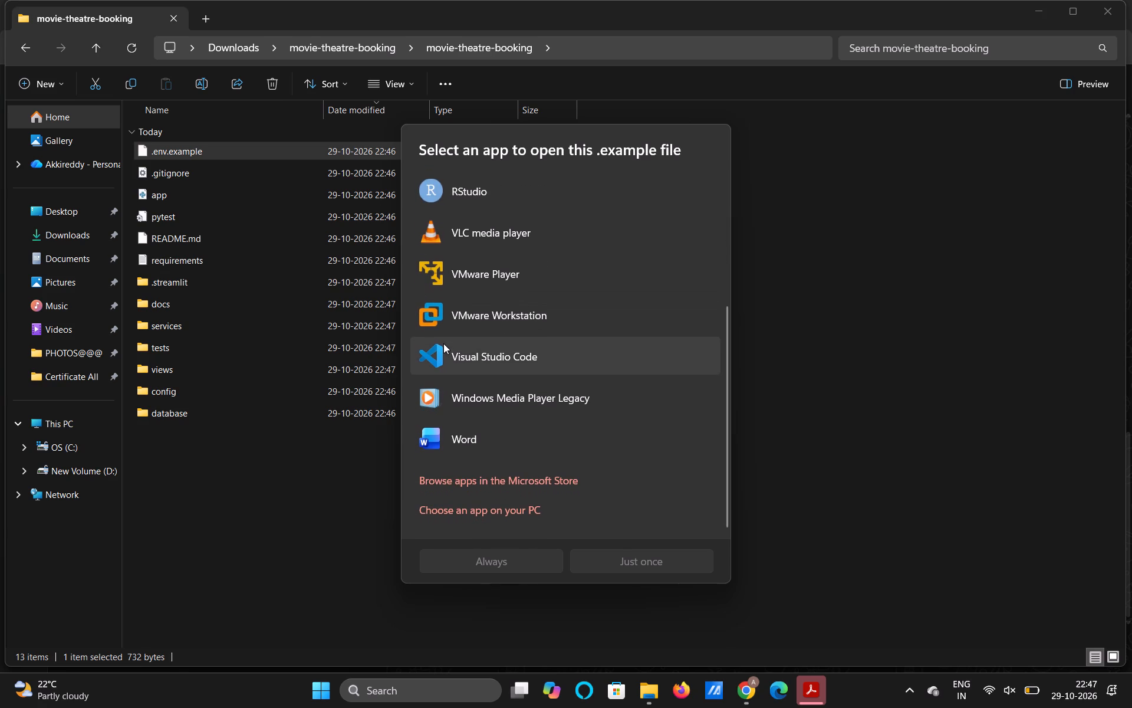
left_click(482, 371)
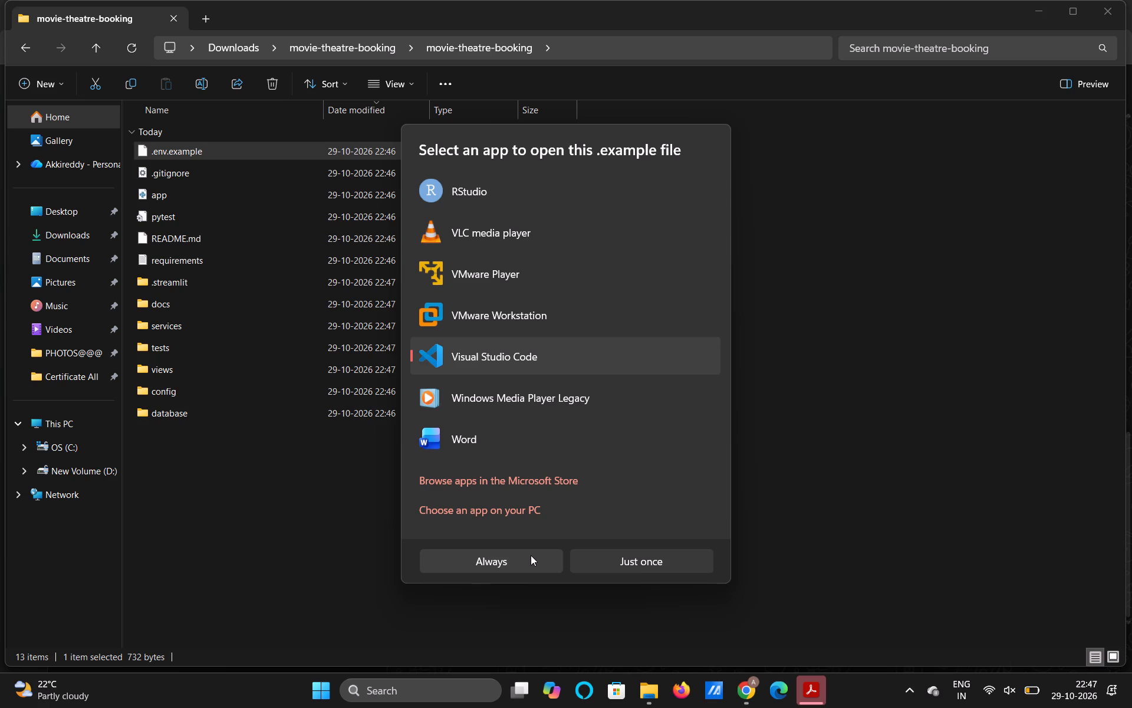
left_click(531, 555)
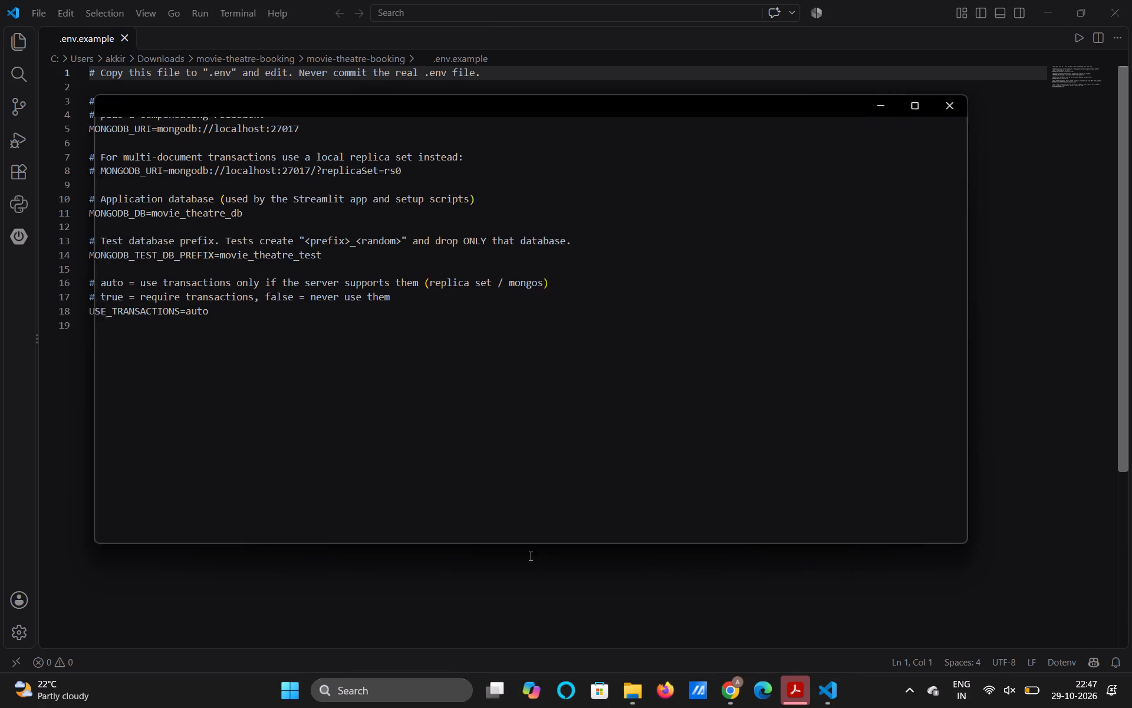
Close the blank terminal window, Visual Studio Code and the extracted project's folder window.
left_click(943, 118)
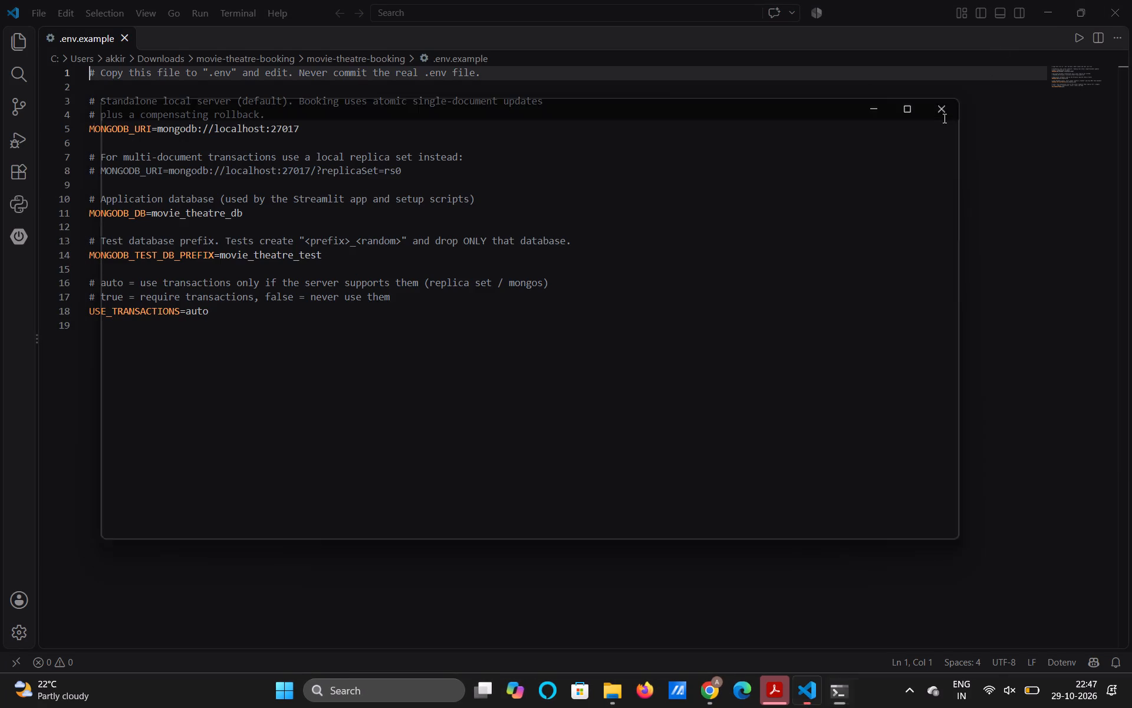
left_click(1128, 4)
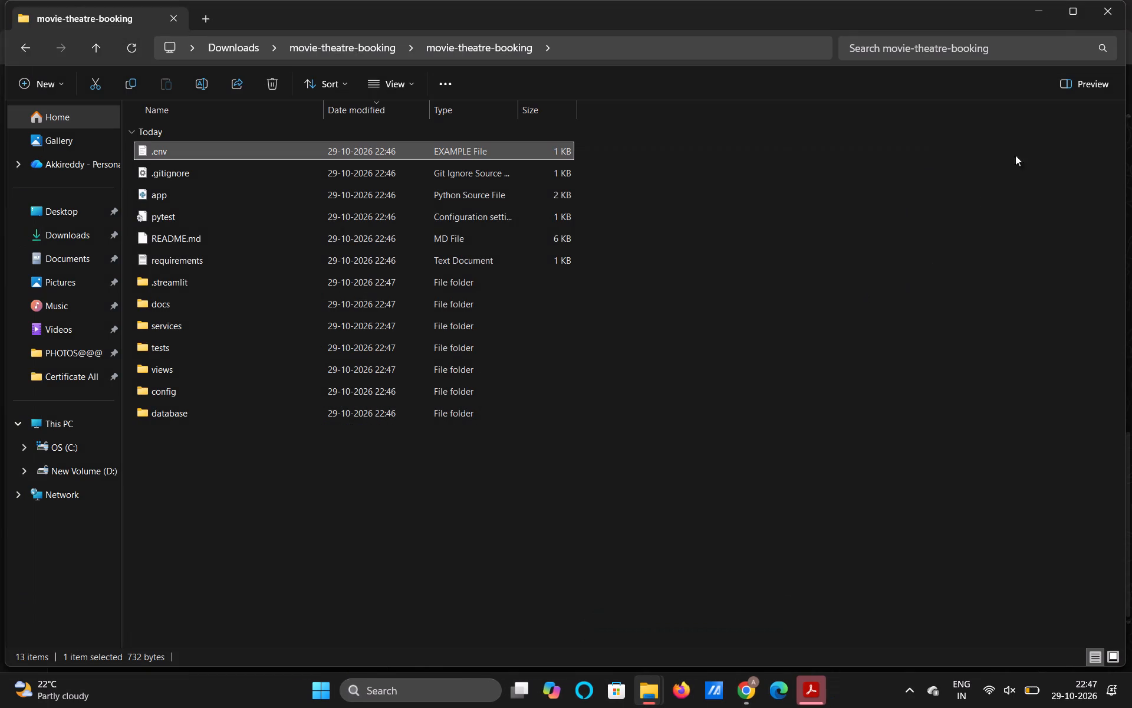
left_click(1101, 17)
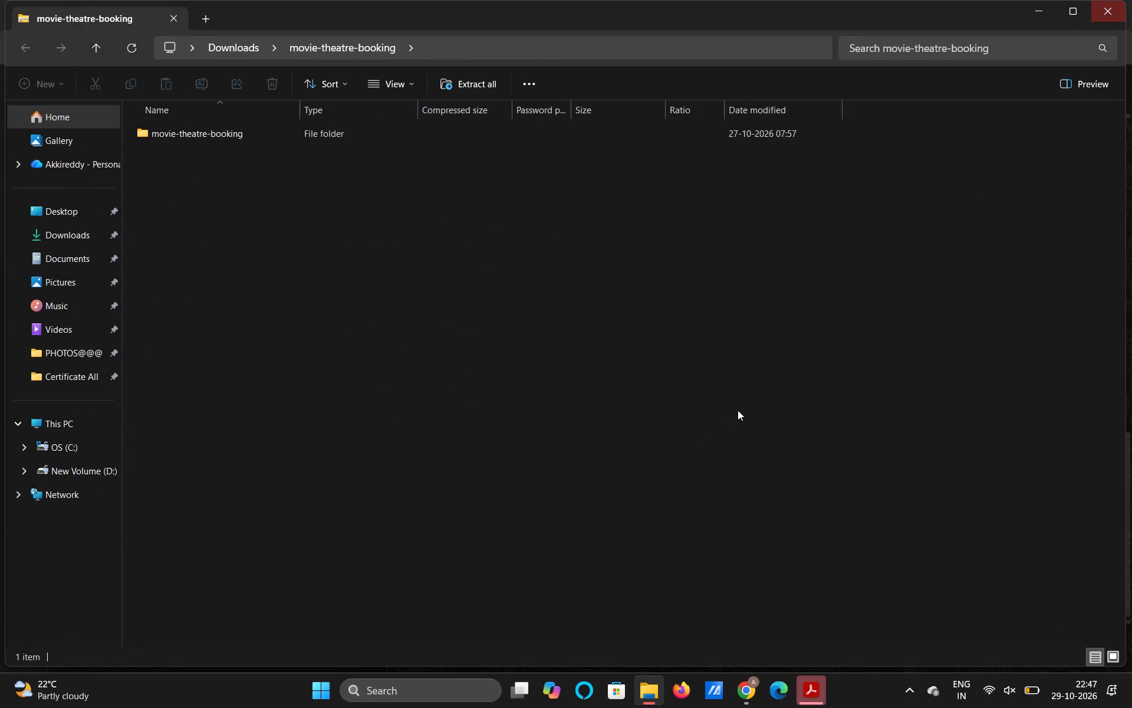
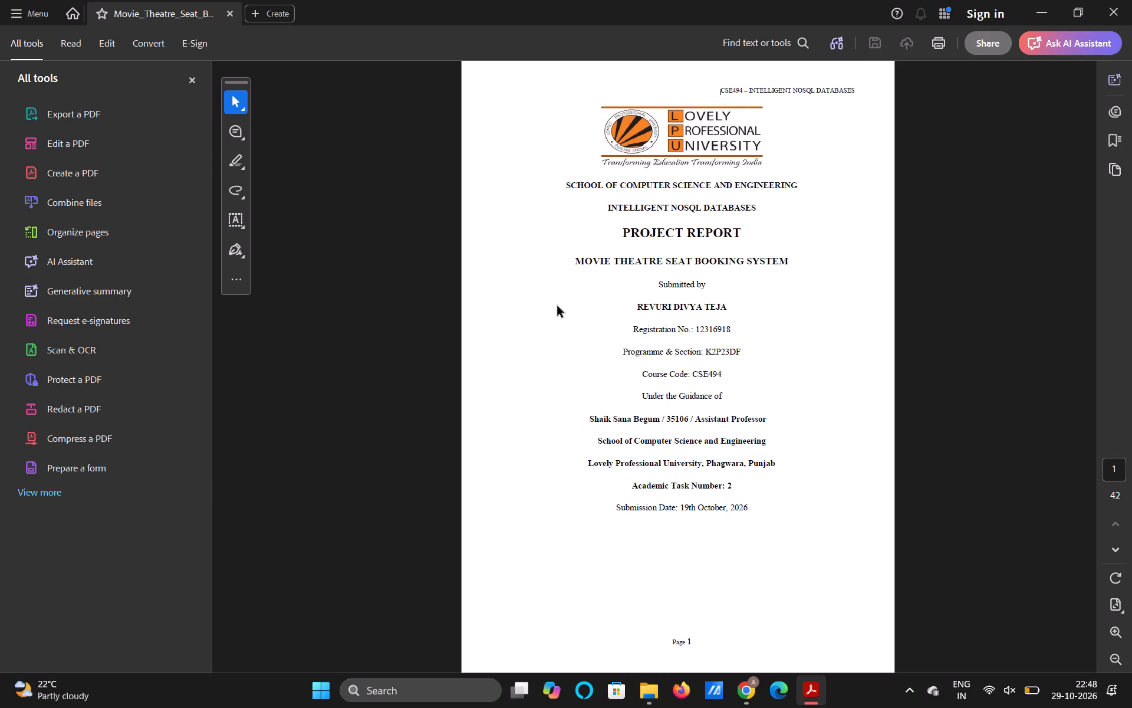
Look through the Movie Theatre Seat Booking System project report, from the cover page to the scope and technologies sections of the introduction.
scroll(557, 306, "down", 7)
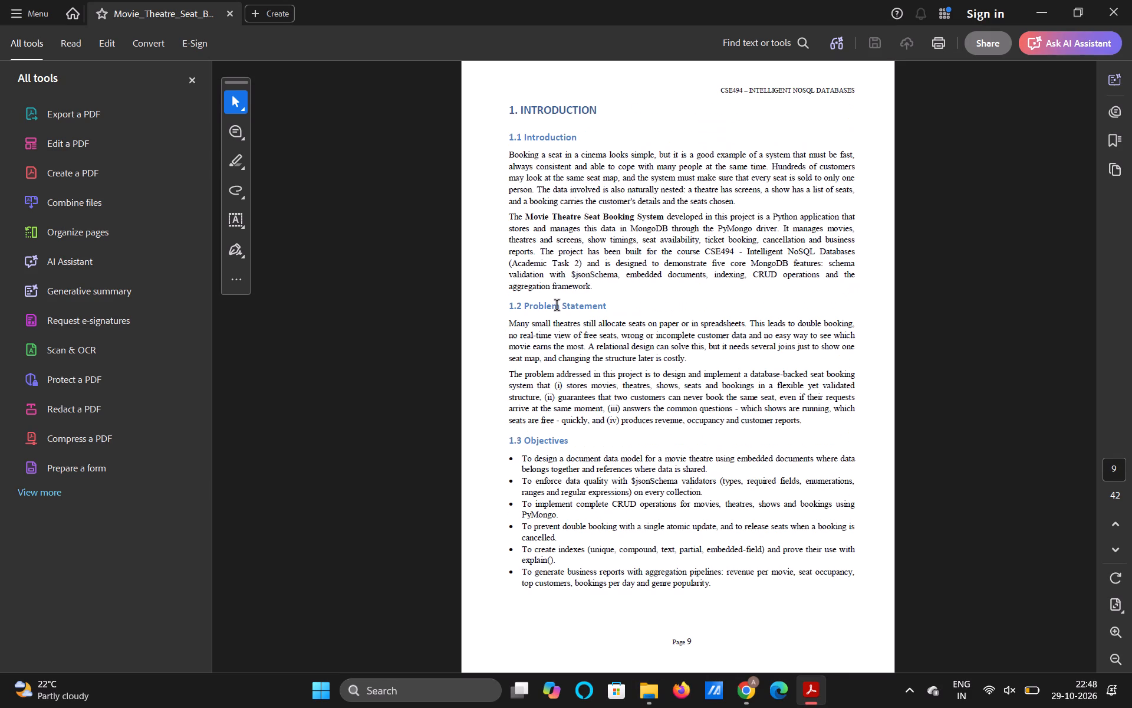
scroll(557, 306, "down", 3)
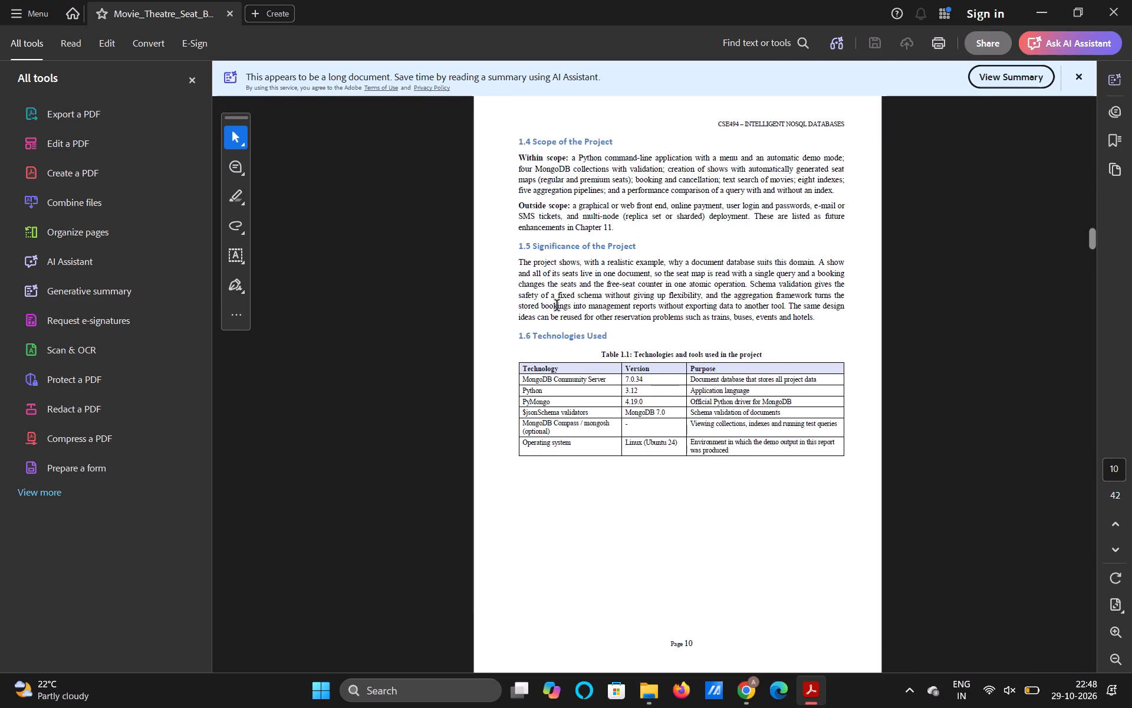
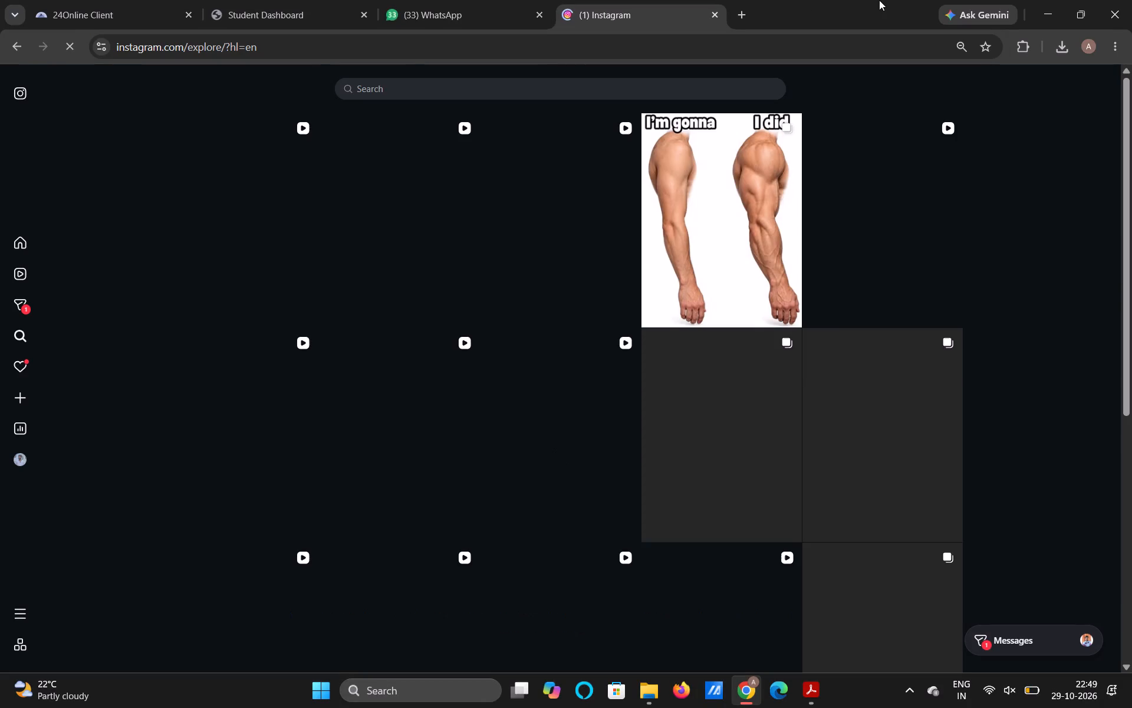
Open iLovePDF's PDF to Word converter at ilovepdf.com in a new browser tab.
left_click(747, 0)
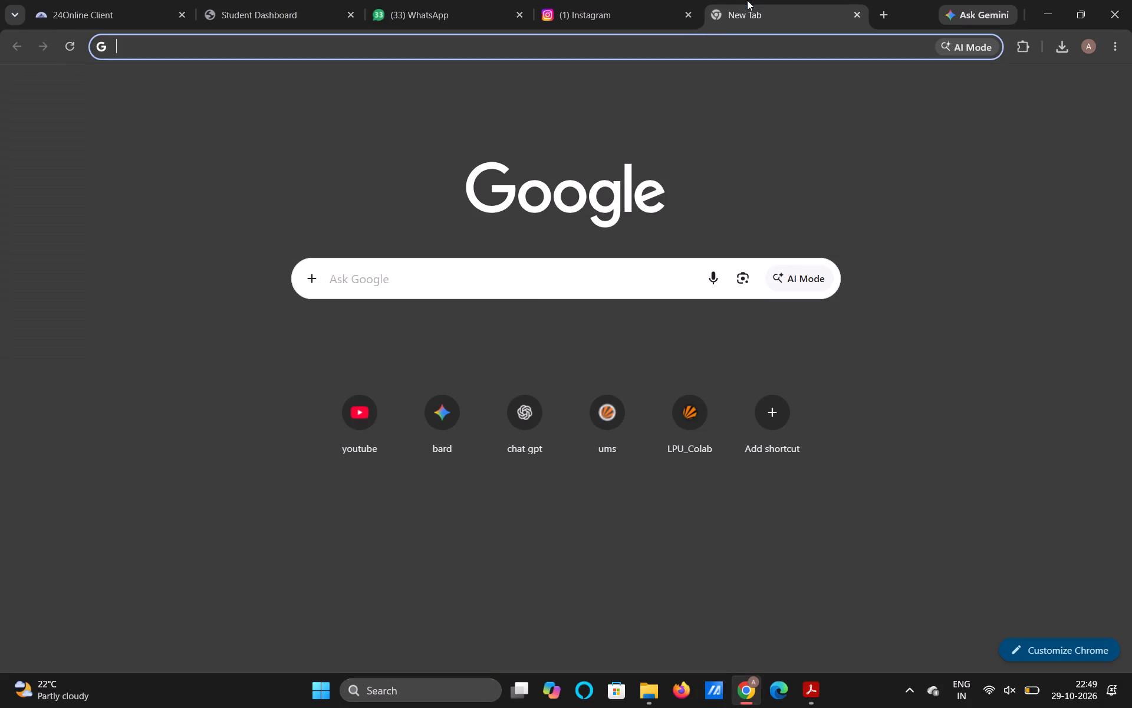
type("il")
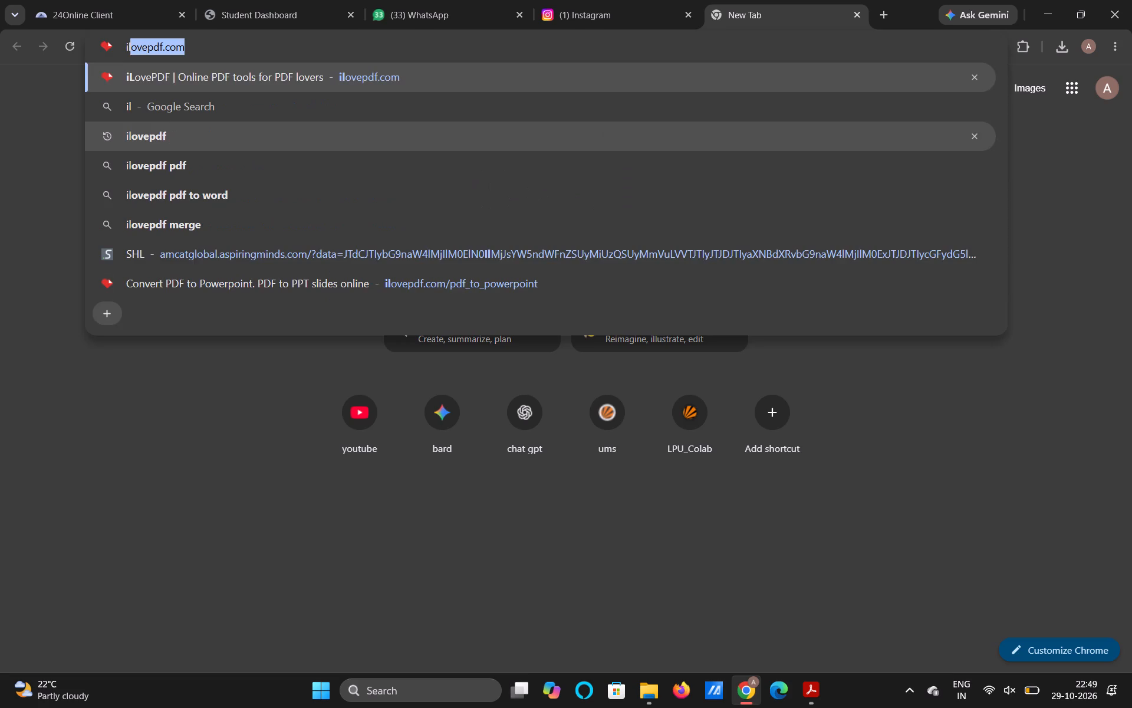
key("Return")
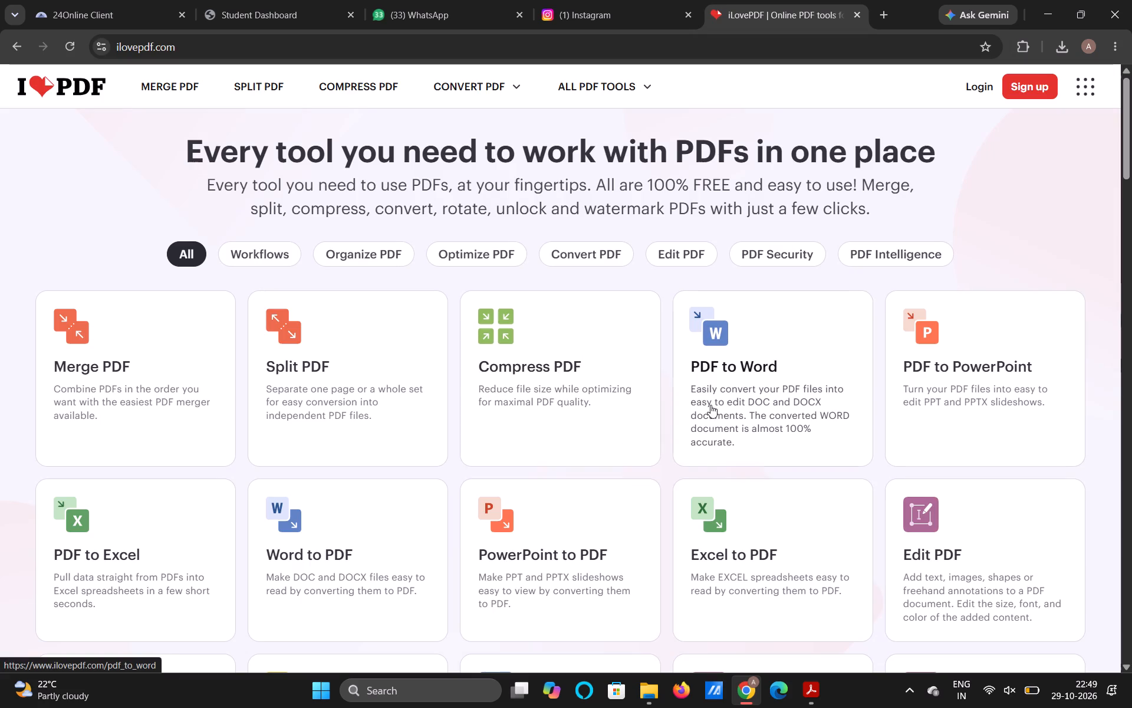
left_click(729, 399)
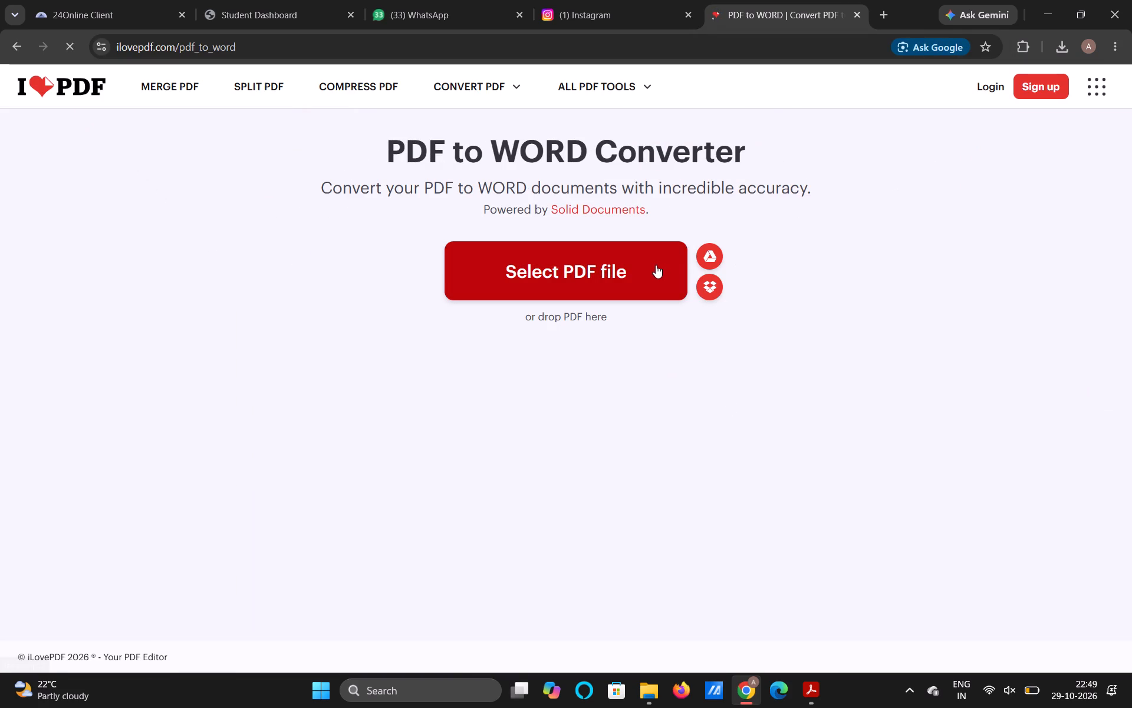
Upload Movie_Theatre_Seat_Booking_Report_CSE494 from Downloads to the PDF to Word converter.
left_click(656, 265)
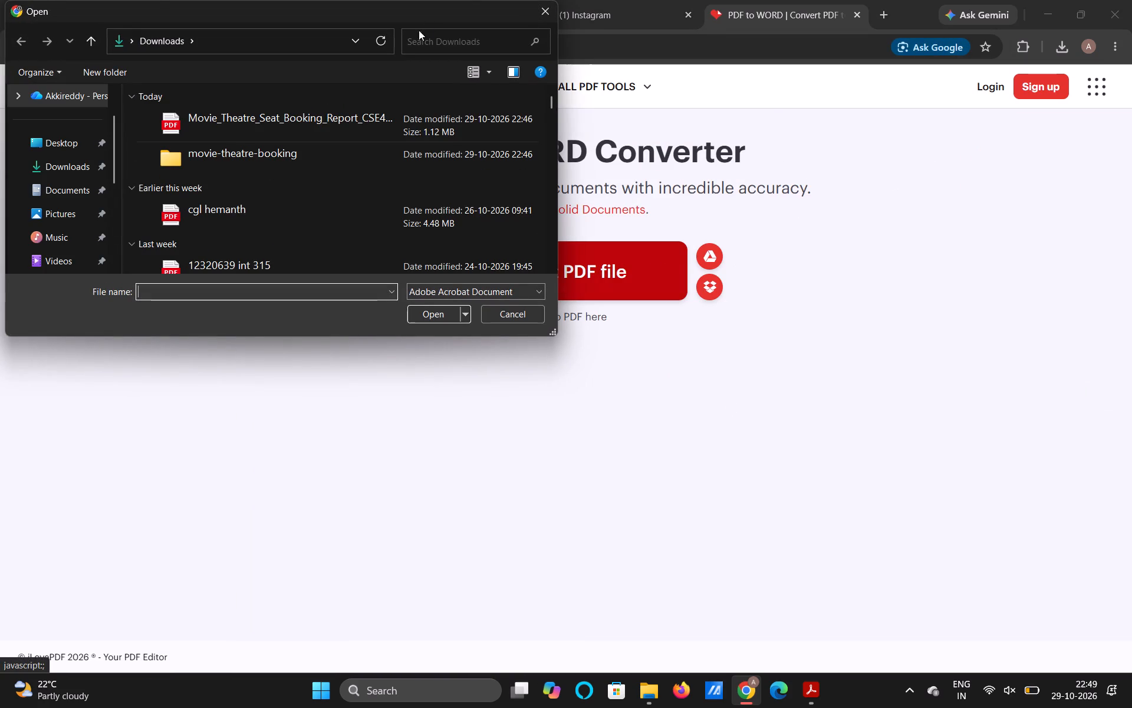
left_click_drag(317, 171, 308, 153)
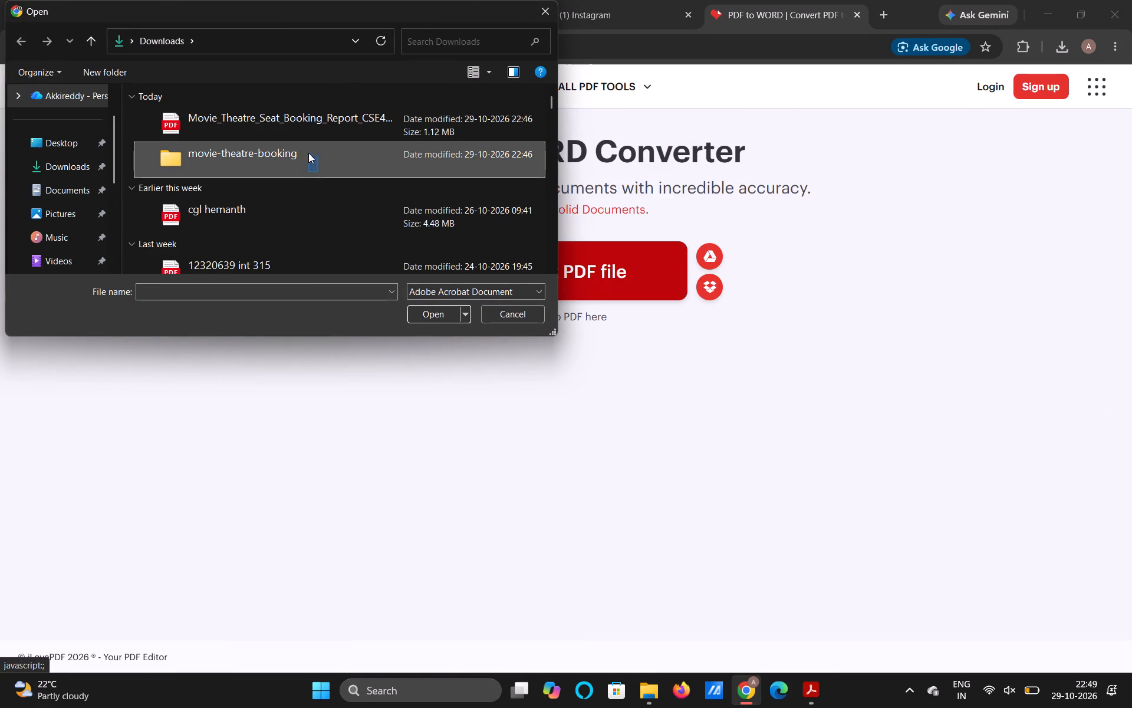
left_click_drag(308, 153, 311, 123)
left_click(311, 123)
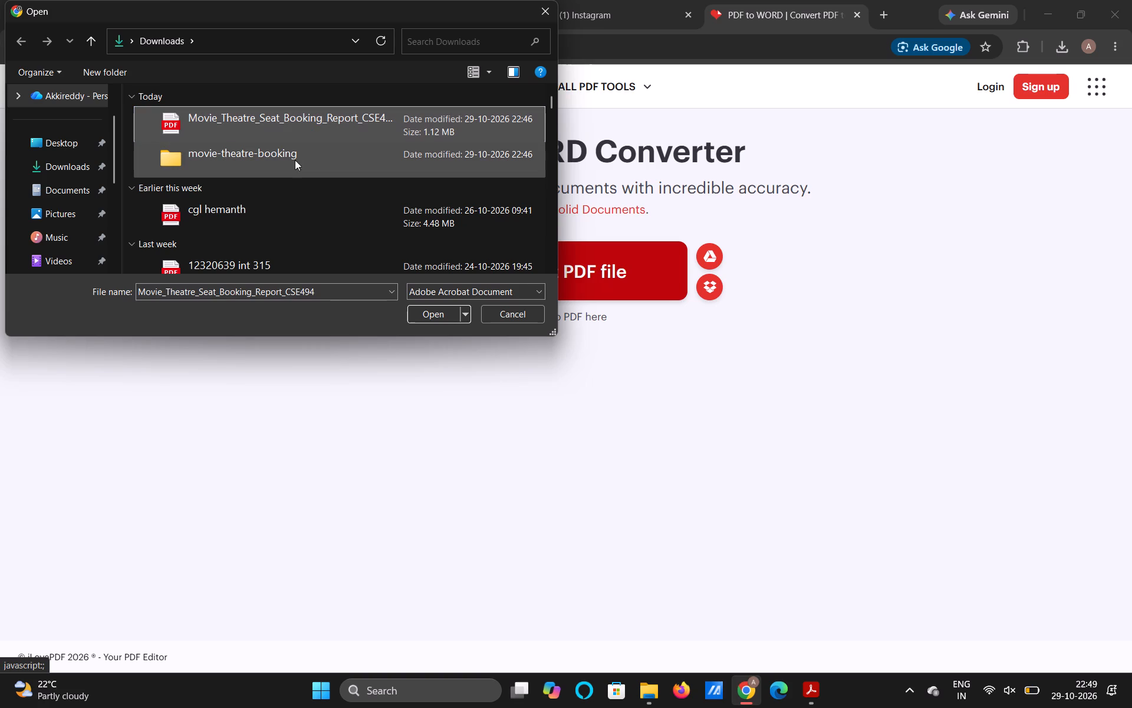
left_click(293, 166)
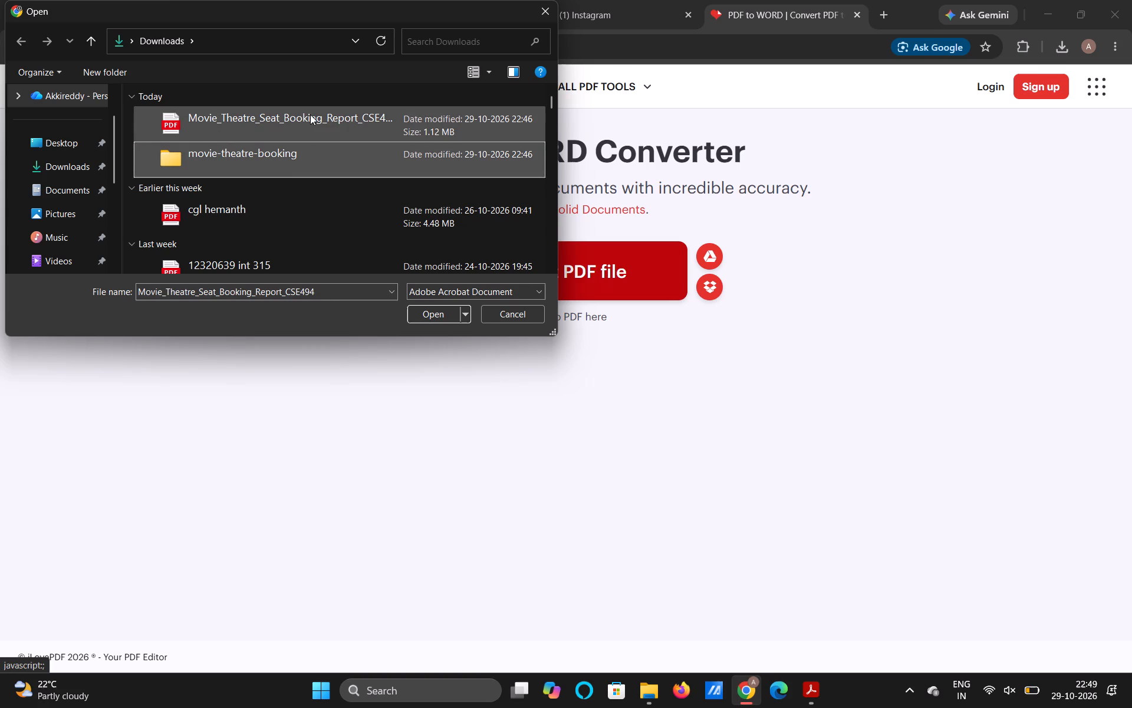
left_click(310, 114)
left_click(421, 320)
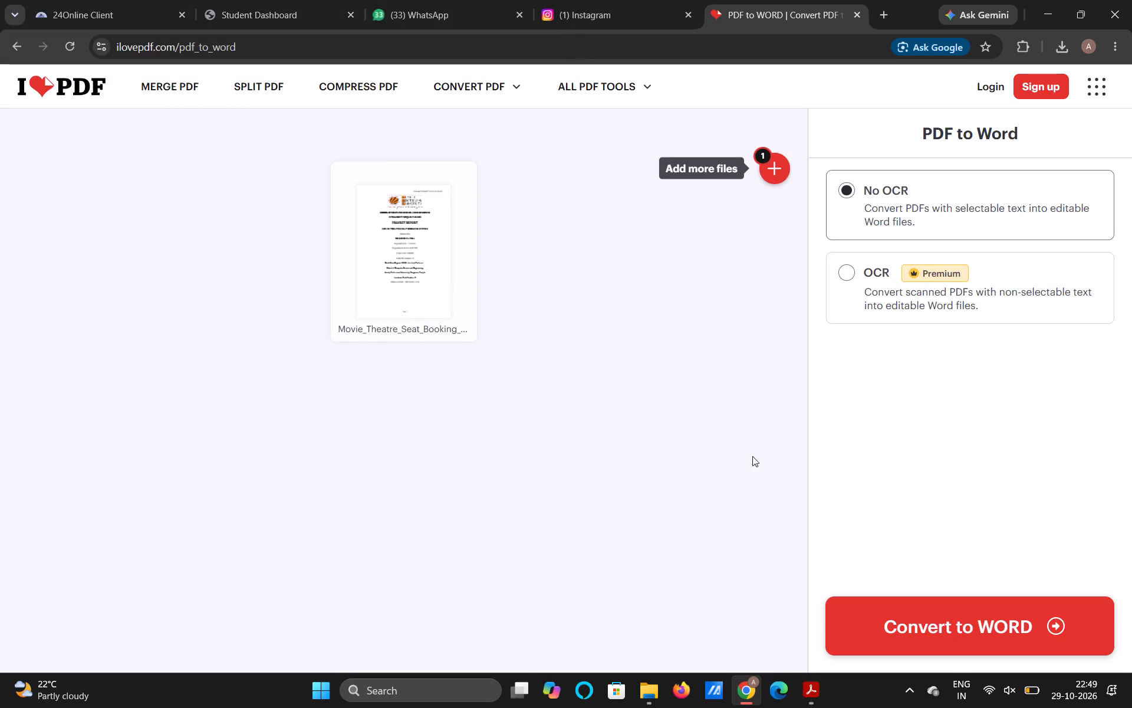
Convert the movie theatre seat booking report PDF to a Word document without OCR and download it.
left_click(928, 615)
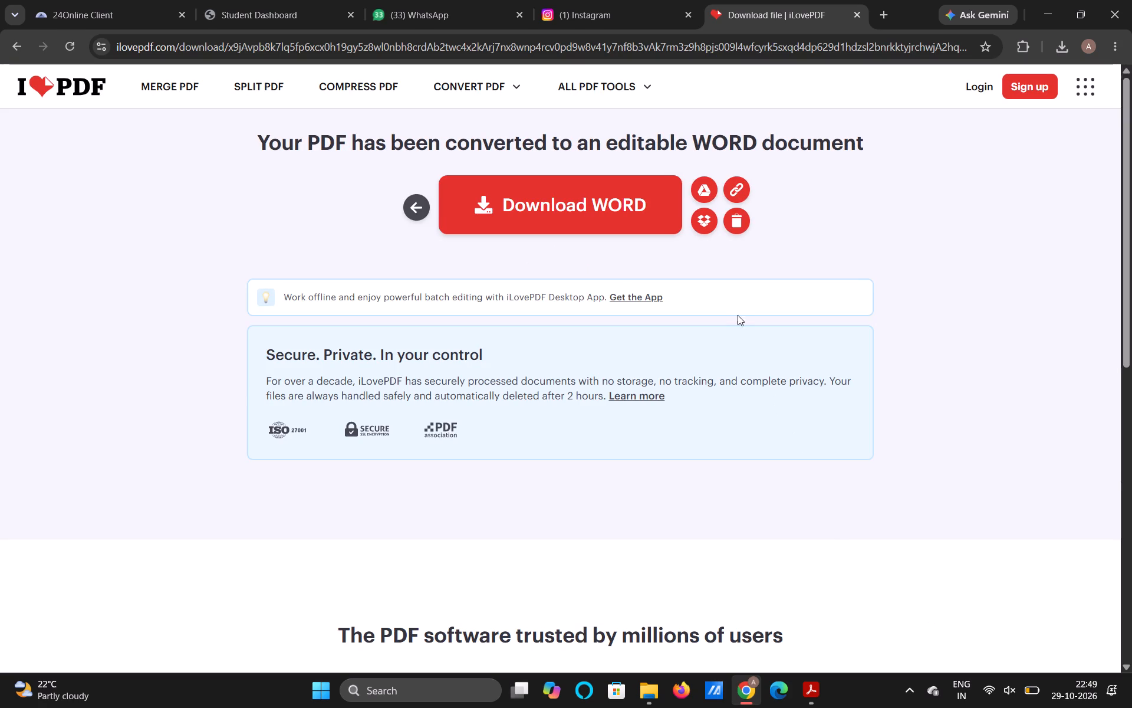
left_click(586, 227)
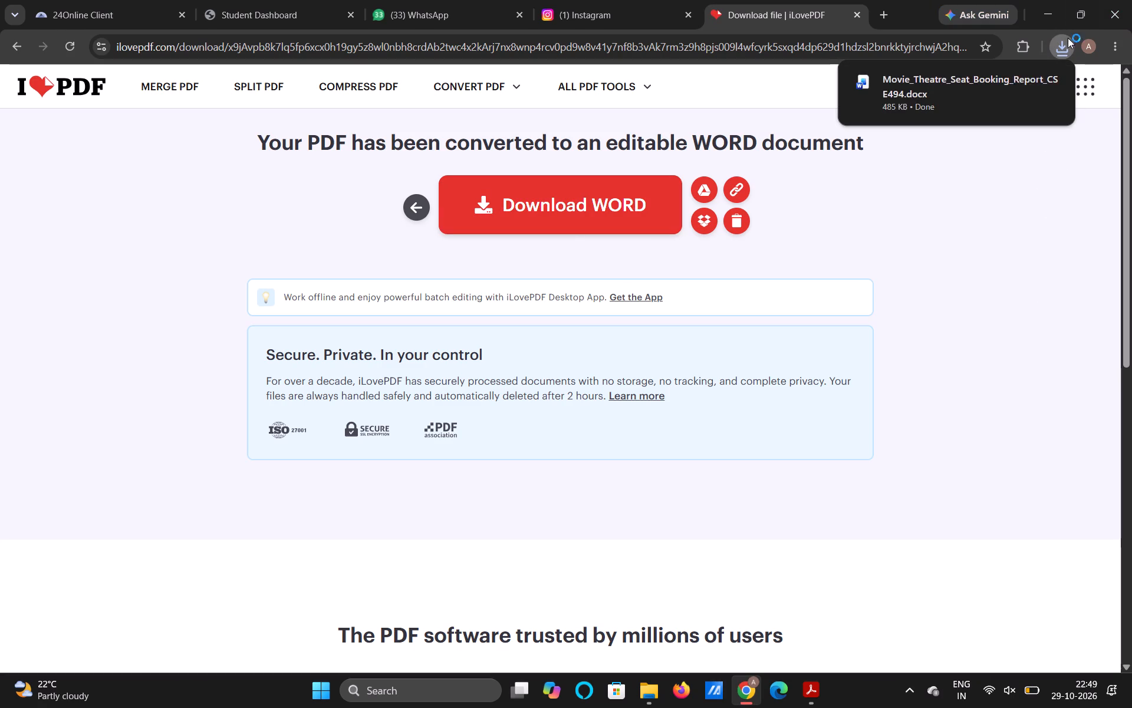
Open the downloaded Movie_Theatre_Seat_Booking_Report_CSE494.docx in Word and enable editing.
double_click(885, 103)
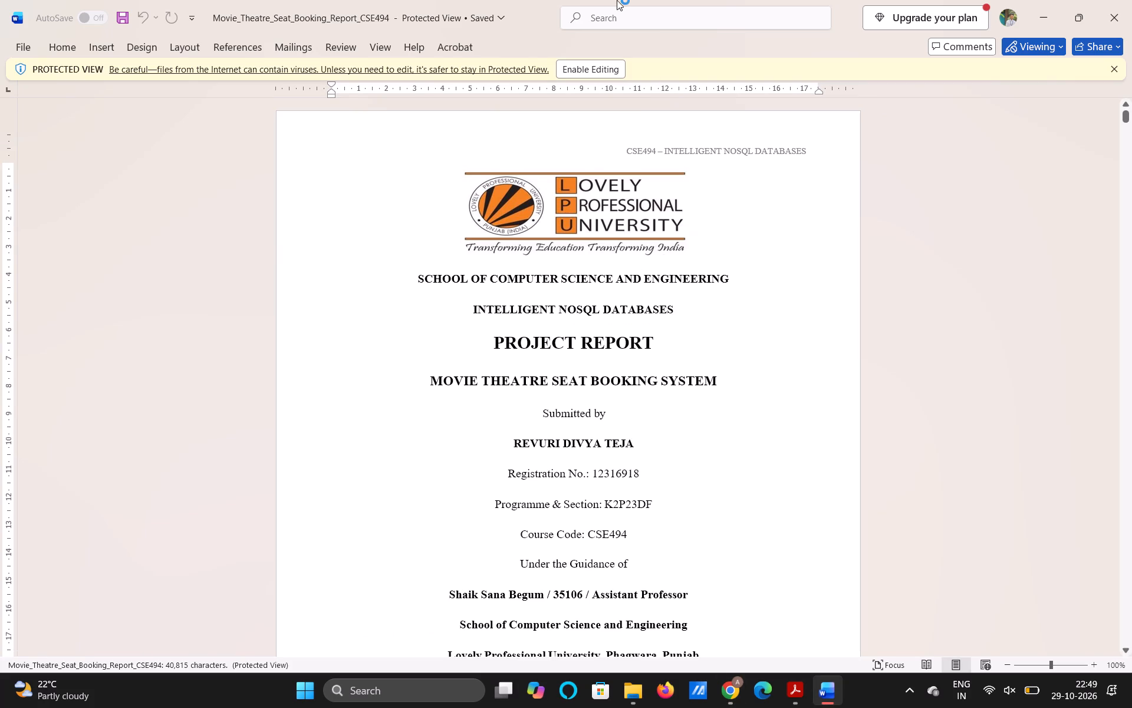
left_click(587, 64)
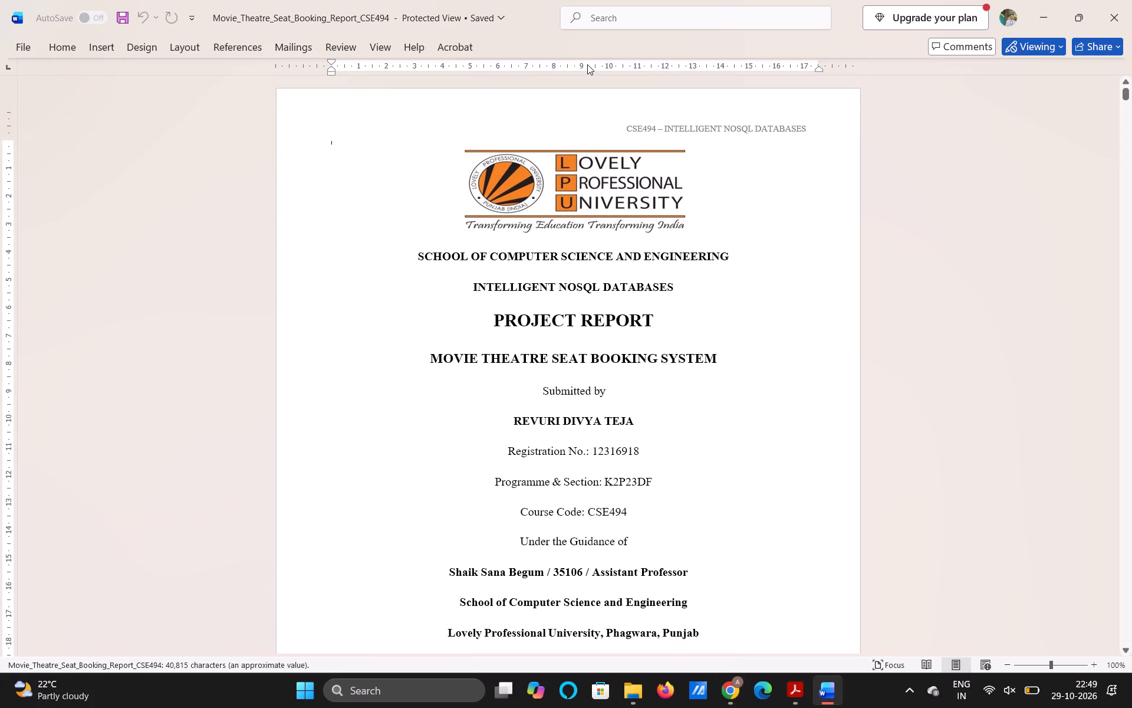
Replace the registration number on the cover page with the new one, keeping Programme & Section as a left-aligned line beneath it.
scroll(600, 307, "down", 2)
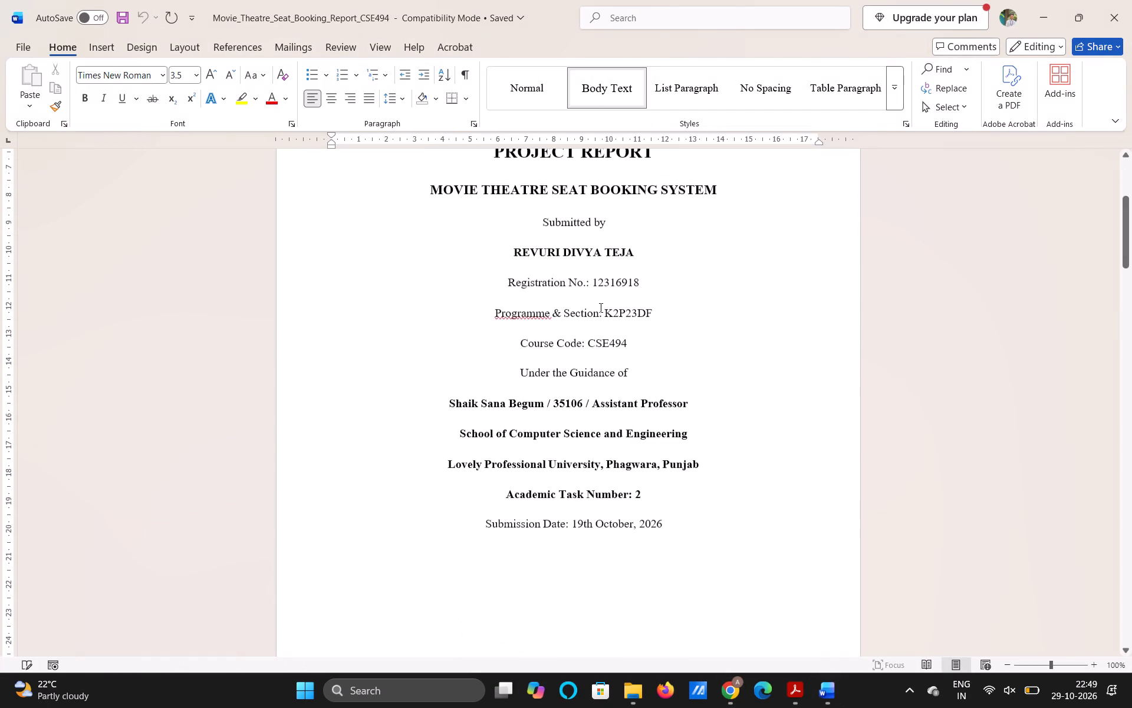
scroll(600, 307, "down", 1)
left_click(647, 283)
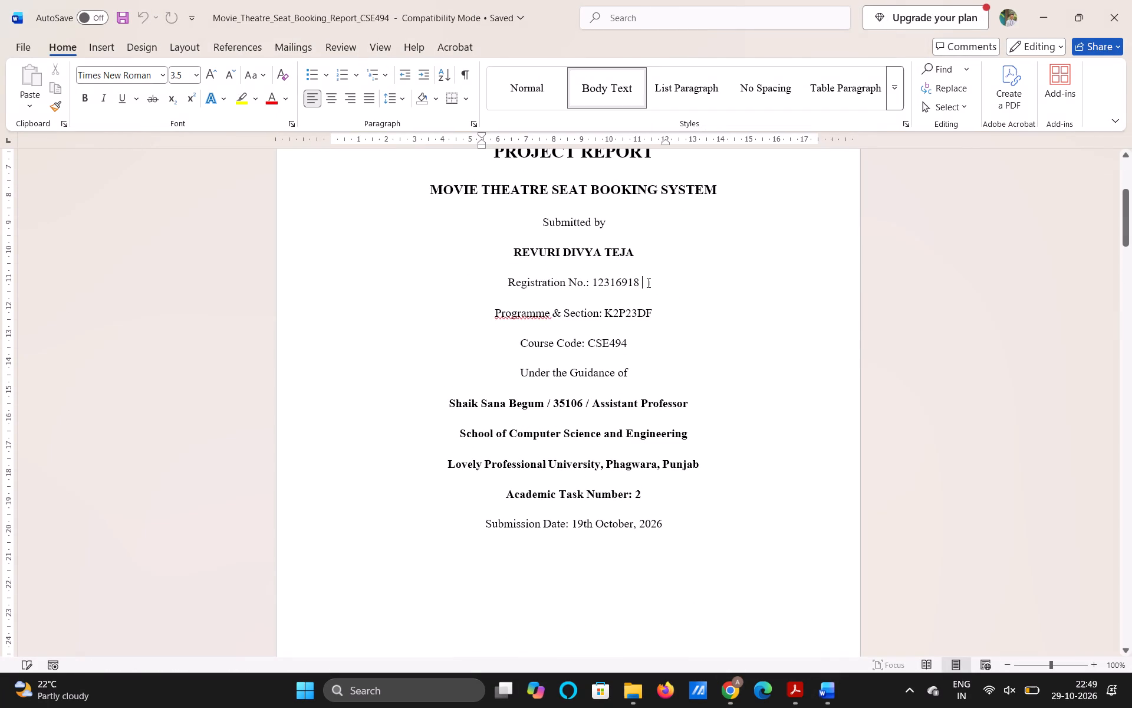
key("BackSpace")
key("BackSpace")
key("BackSpace")
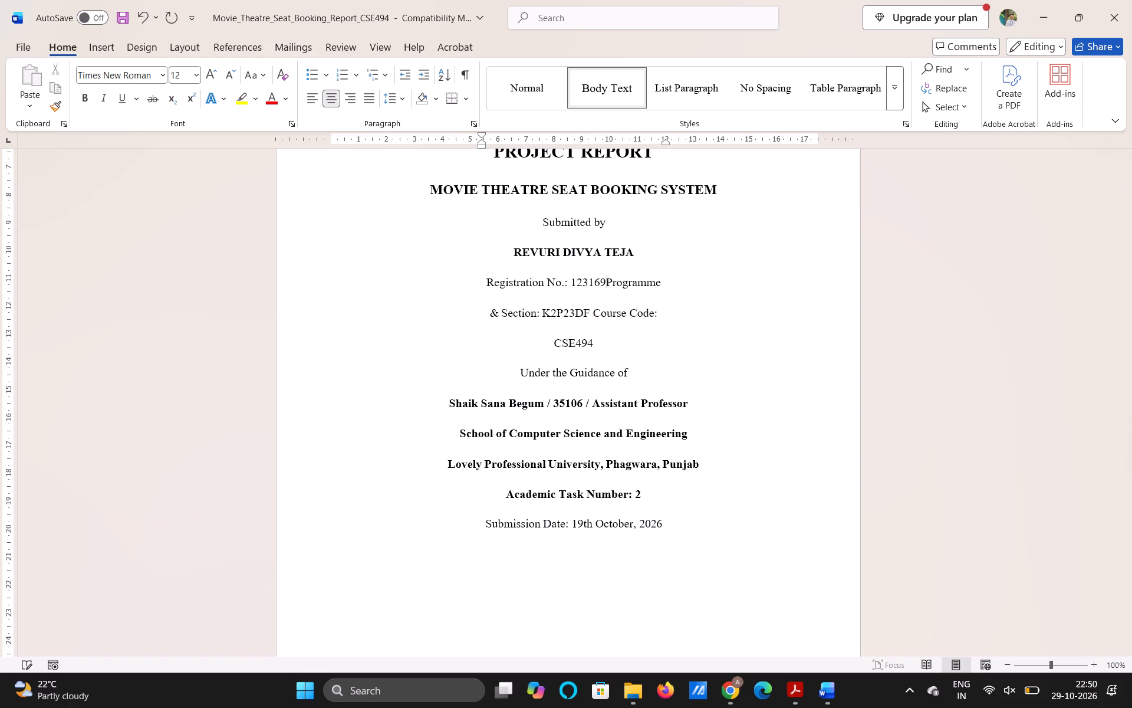
key("BackSpace")
key("BackSpace")
key("BackSpace")
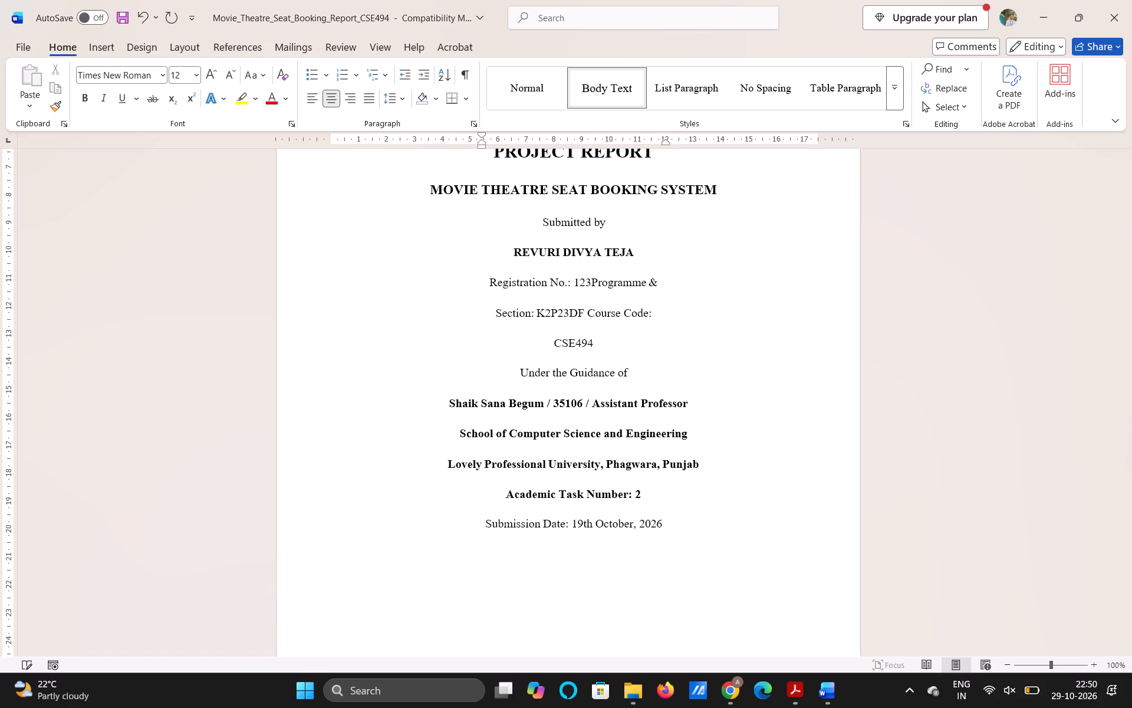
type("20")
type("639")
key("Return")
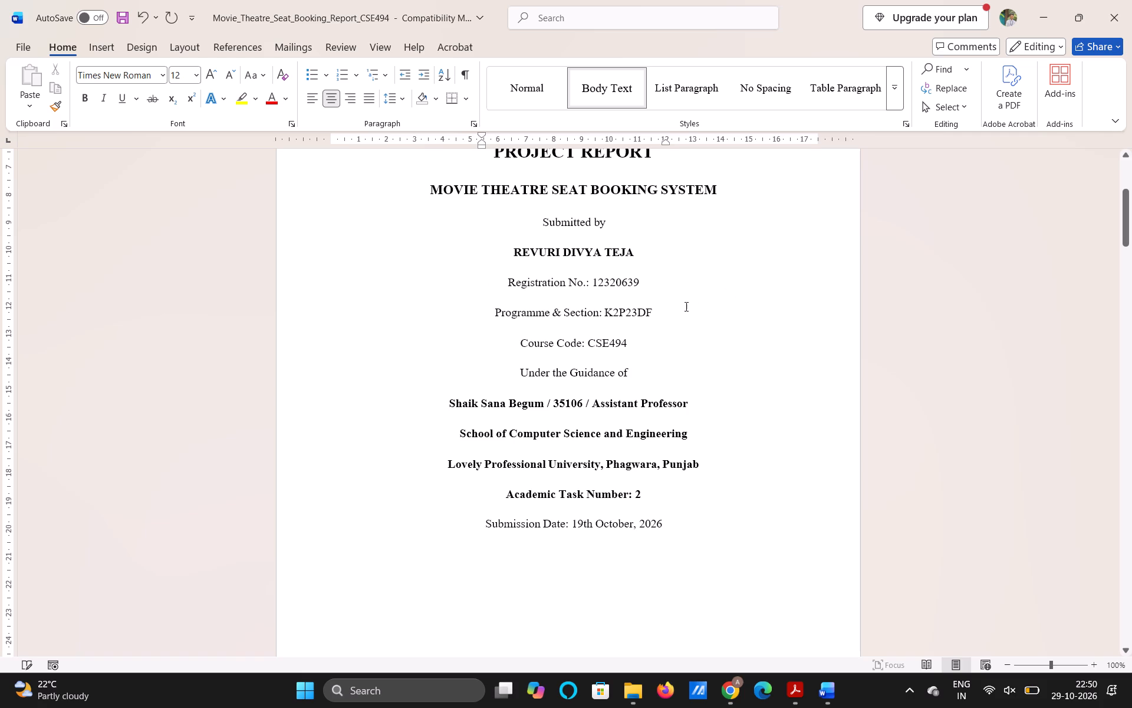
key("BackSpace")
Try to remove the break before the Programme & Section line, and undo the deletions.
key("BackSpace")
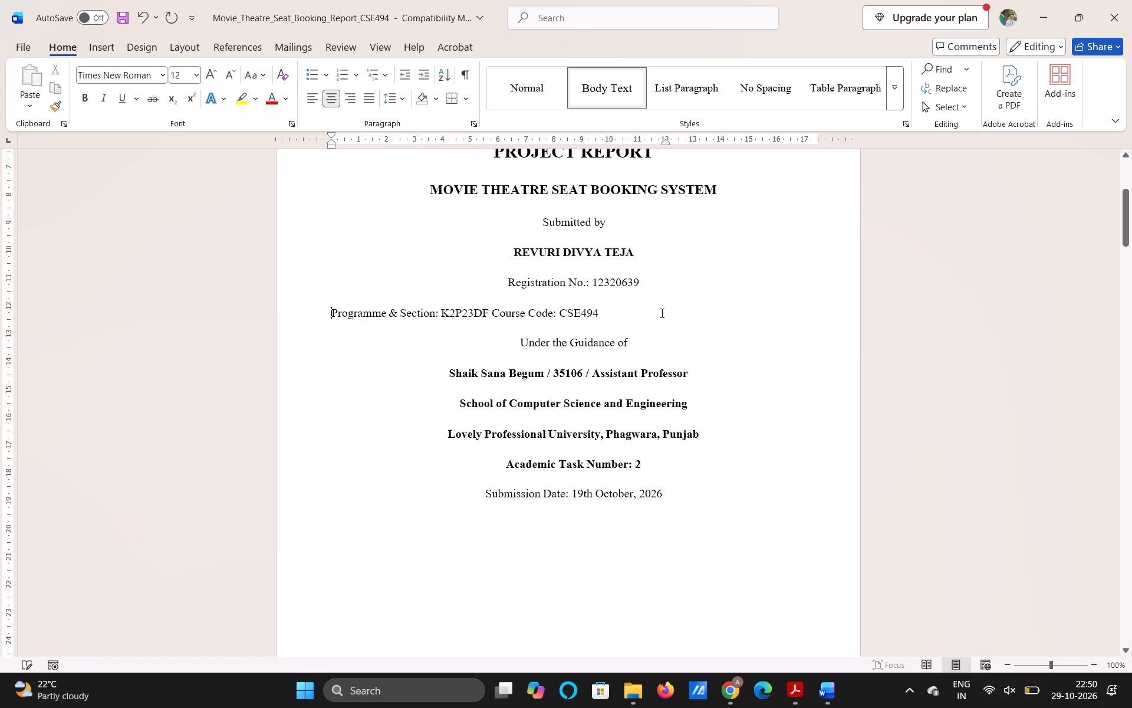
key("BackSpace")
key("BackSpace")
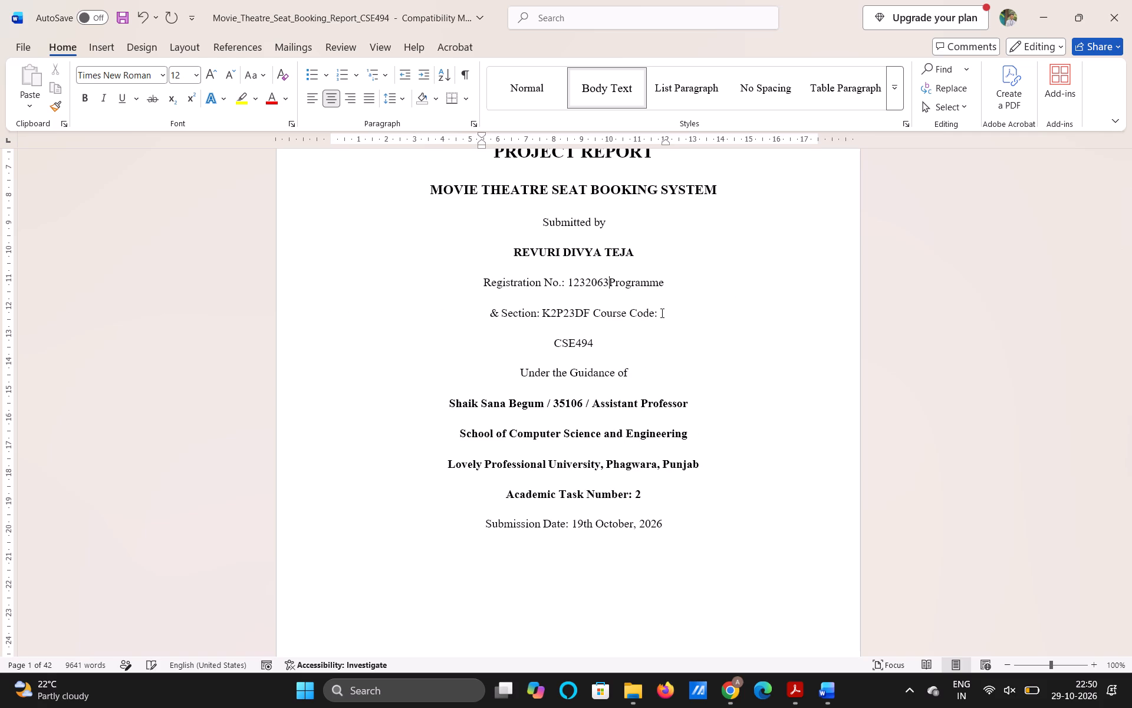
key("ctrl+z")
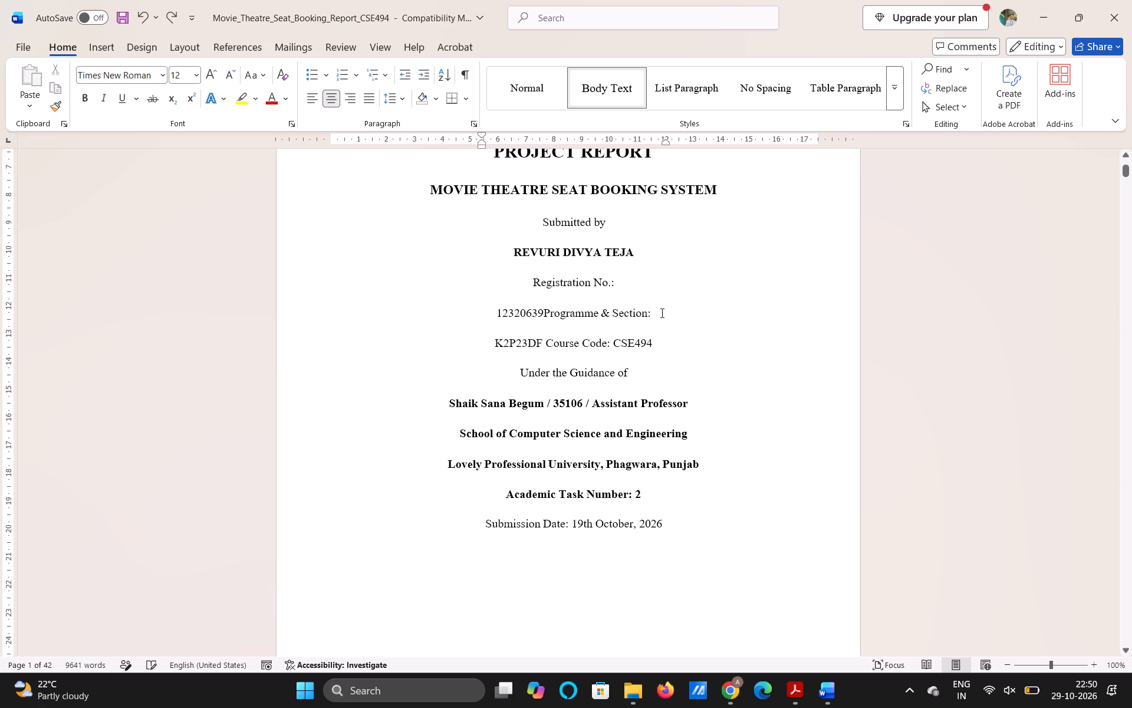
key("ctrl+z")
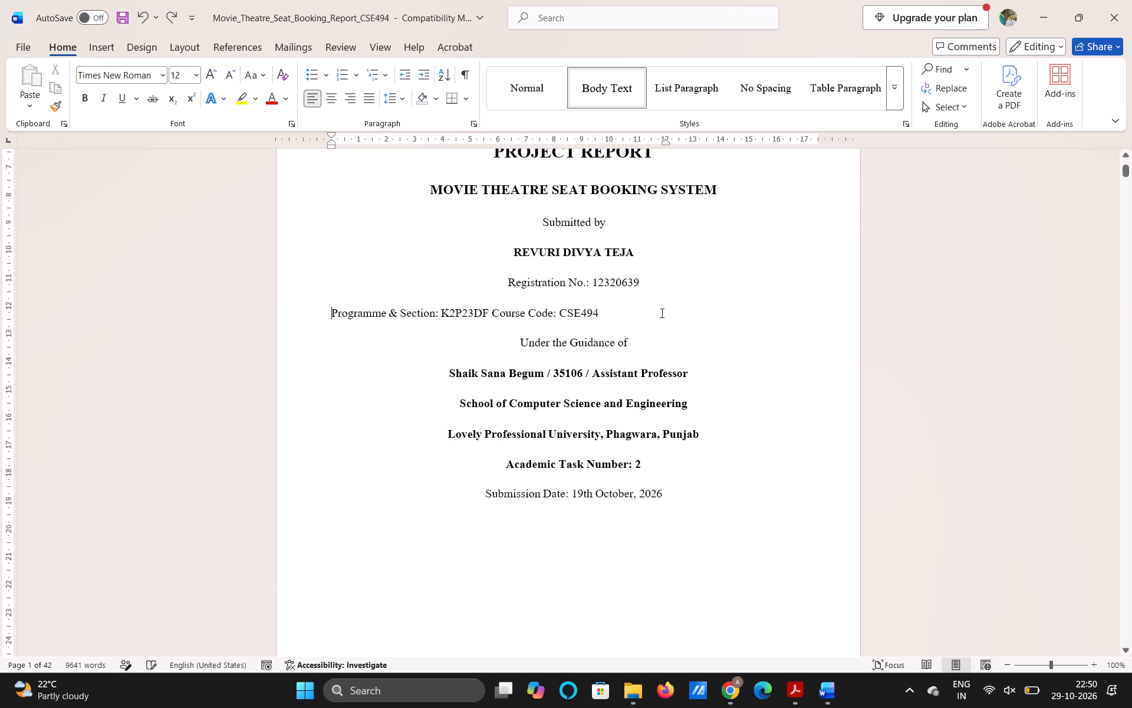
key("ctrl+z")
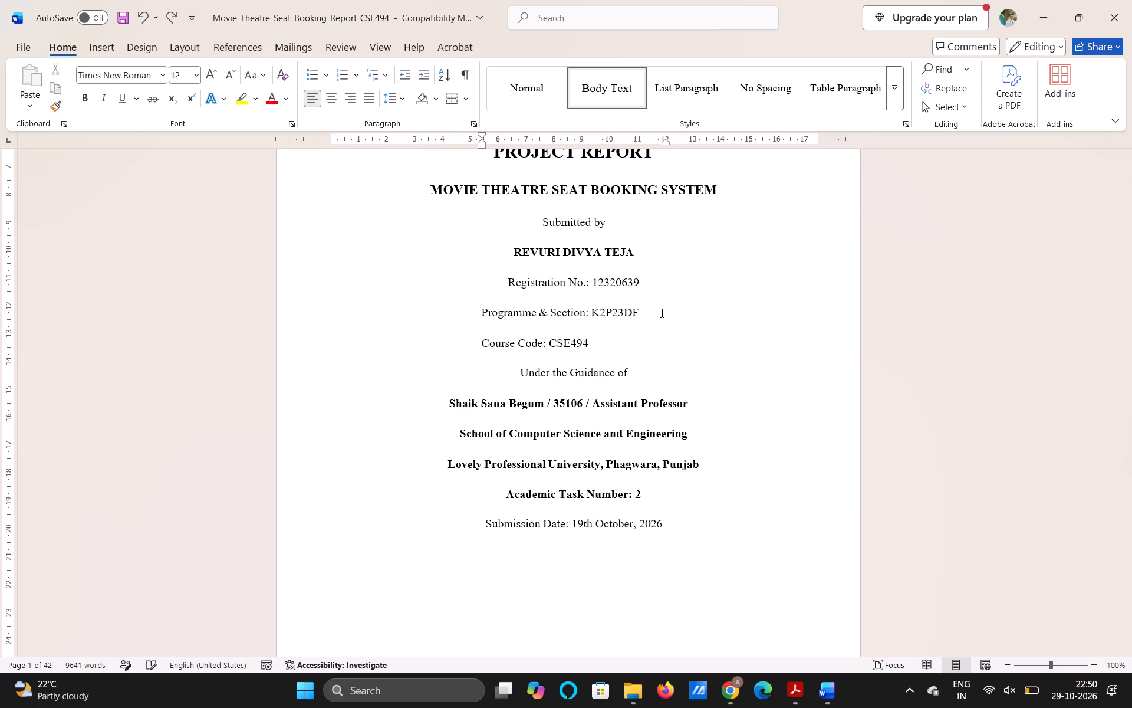
Set the Programme & Section value to K4P23WS, keeping Course Code on its own line below.
left_click(664, 316)
key("BackSpace")
key("BackSpace")
key("BackSpace")
key("BackSpace")
key("BackSpace")
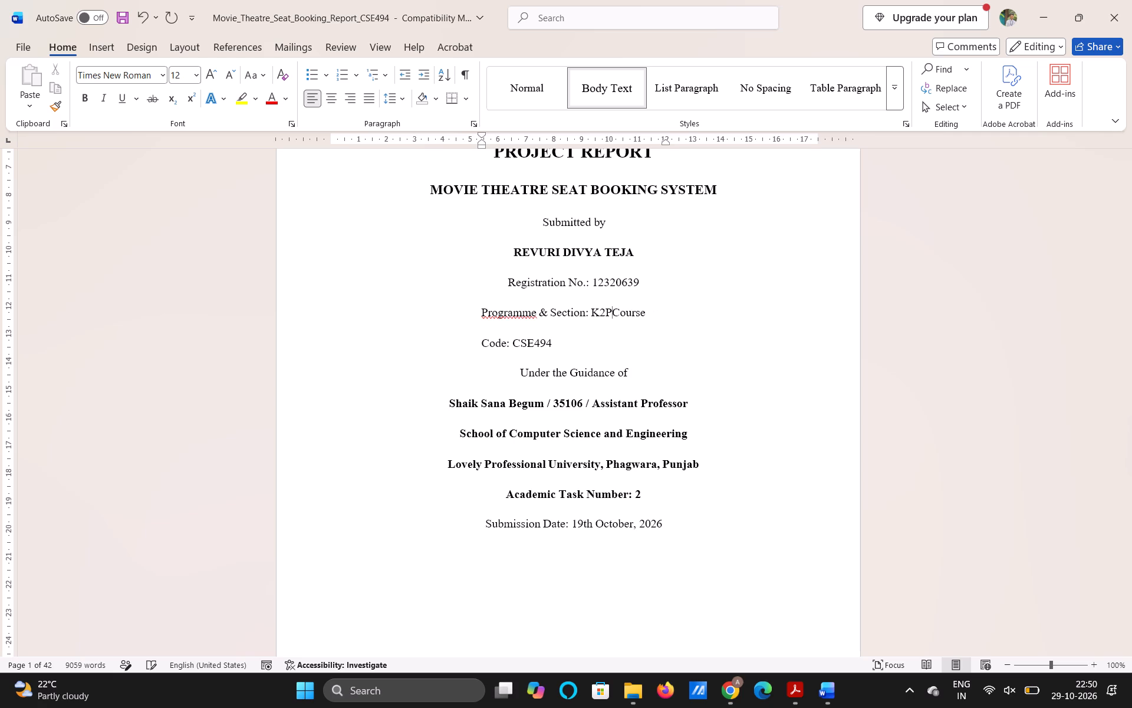
key("BackSpace")
key("BackSpace")
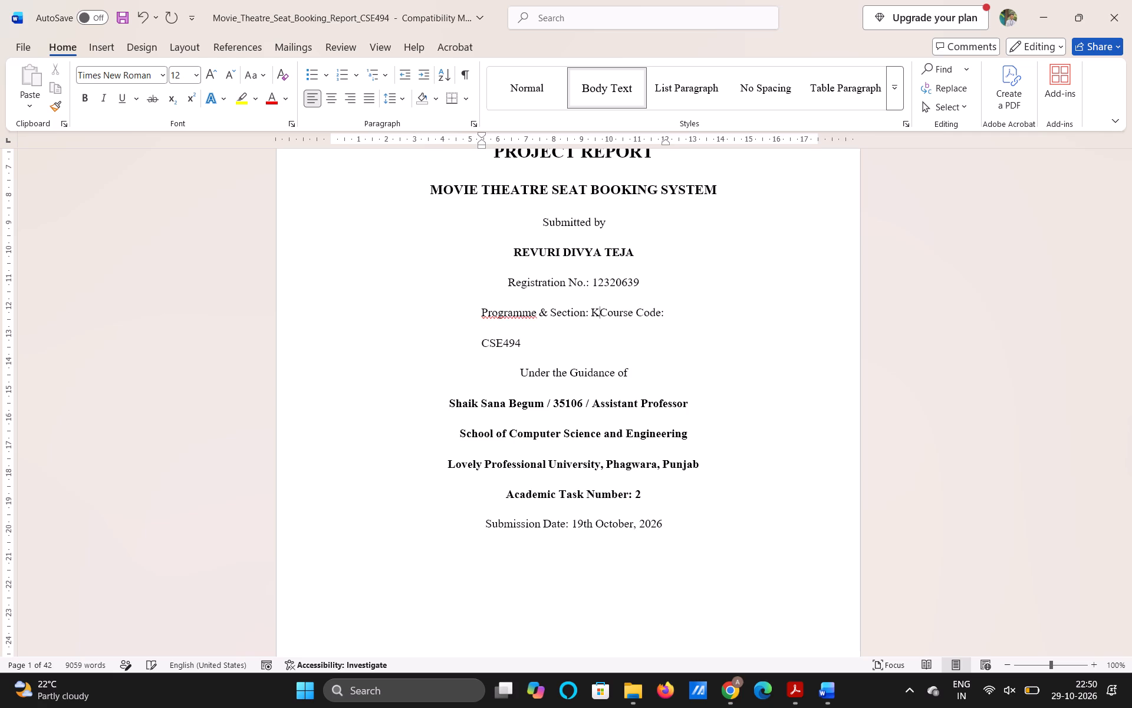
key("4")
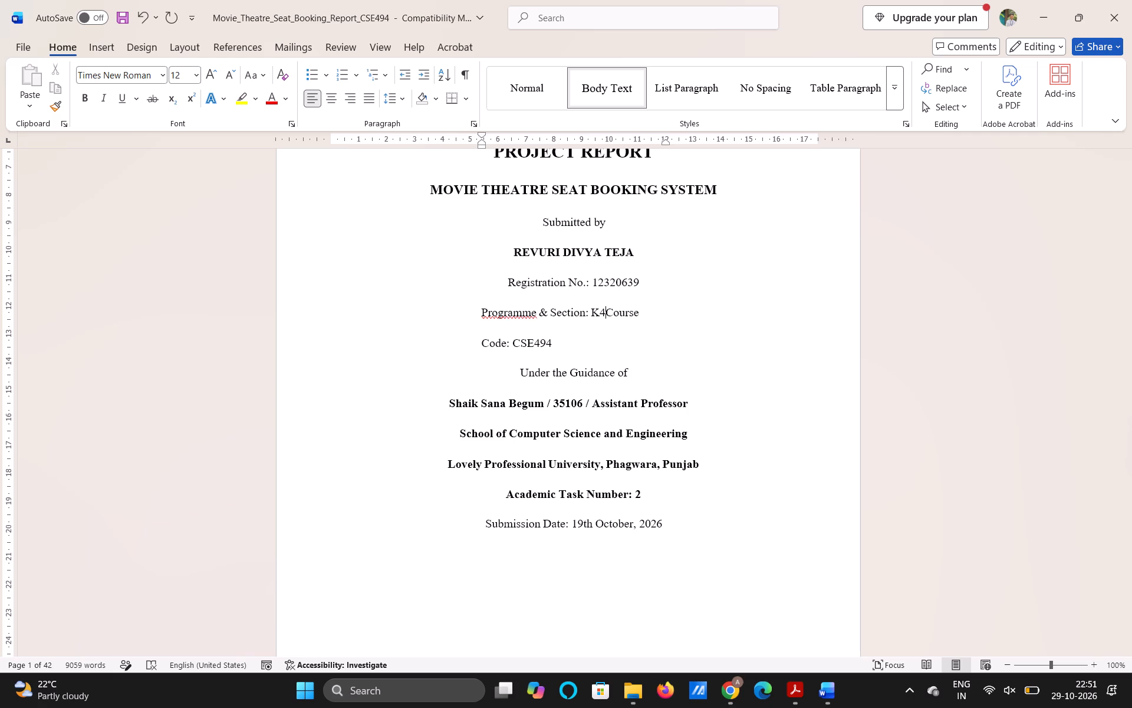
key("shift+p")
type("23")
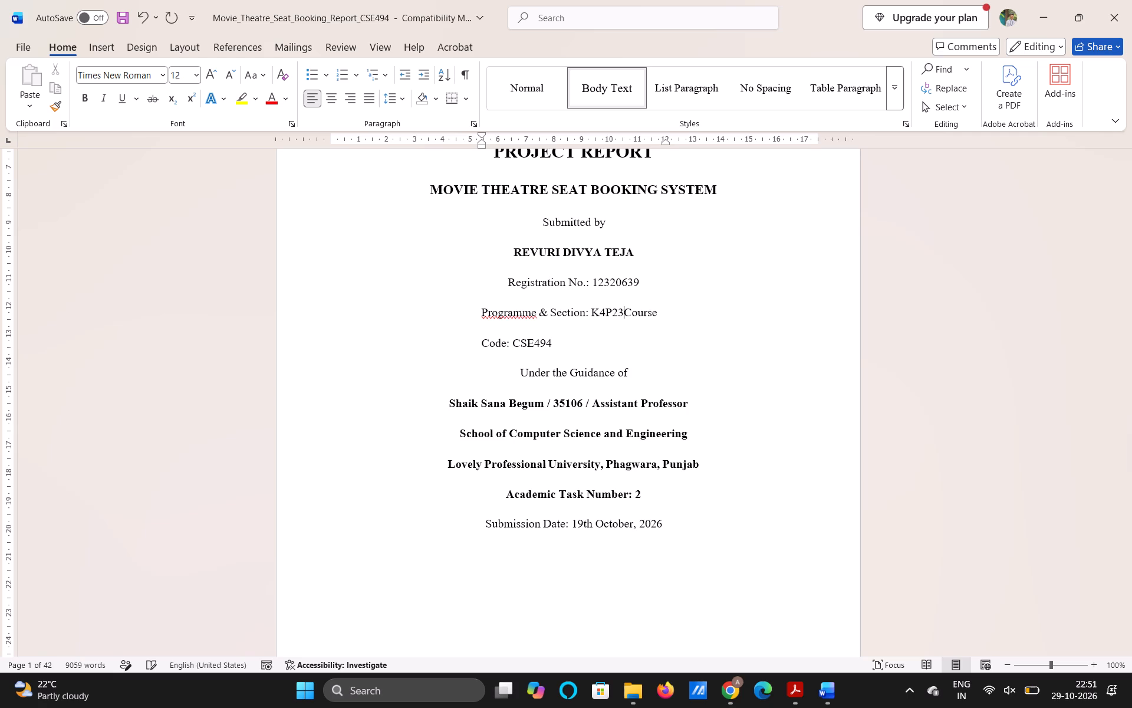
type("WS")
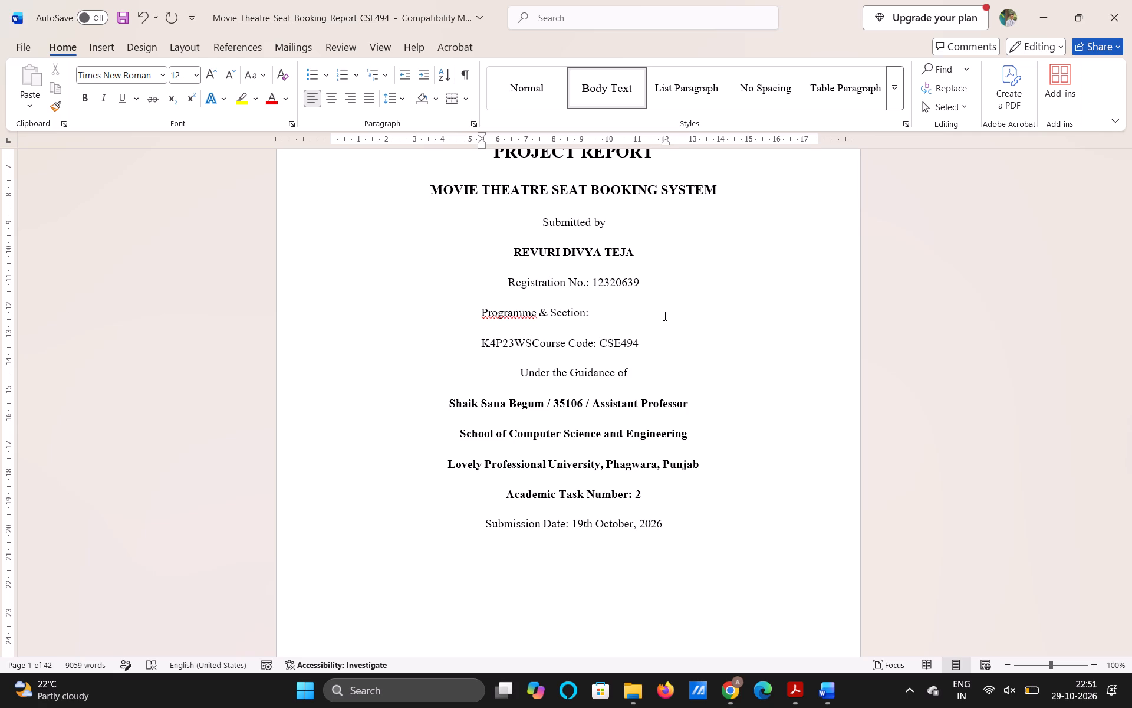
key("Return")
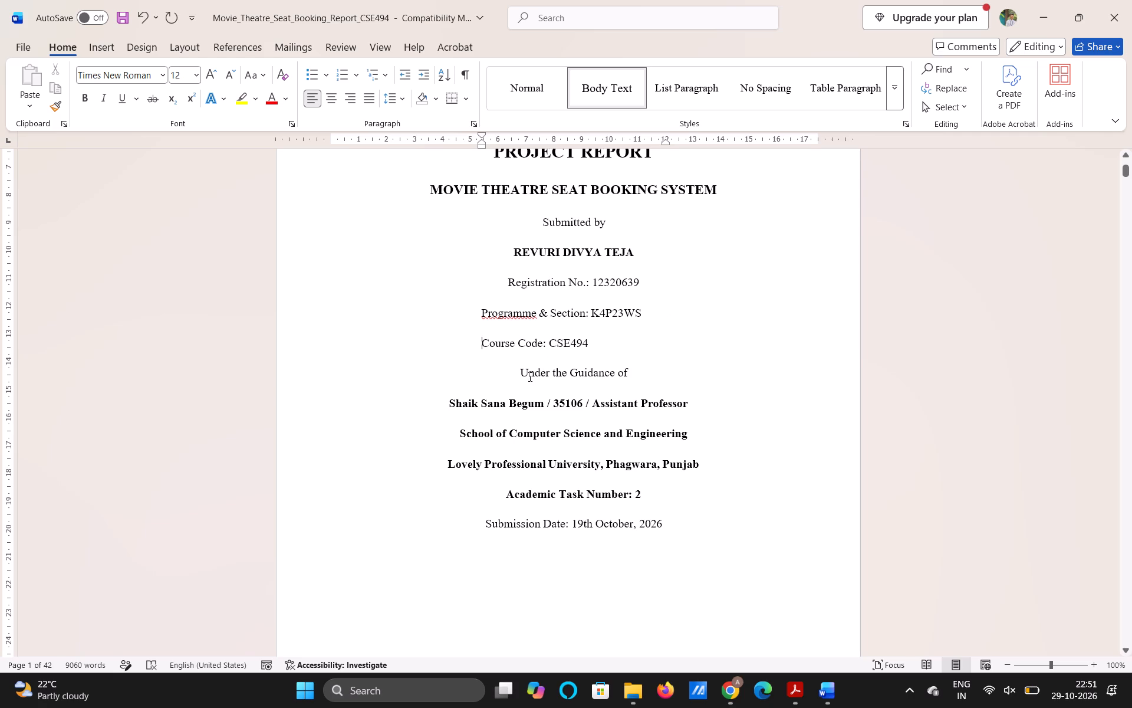
Shift the cover page's Course Code line by three spaces and the Programme & Section line by two spaces.
scroll(549, 398, "down", 1)
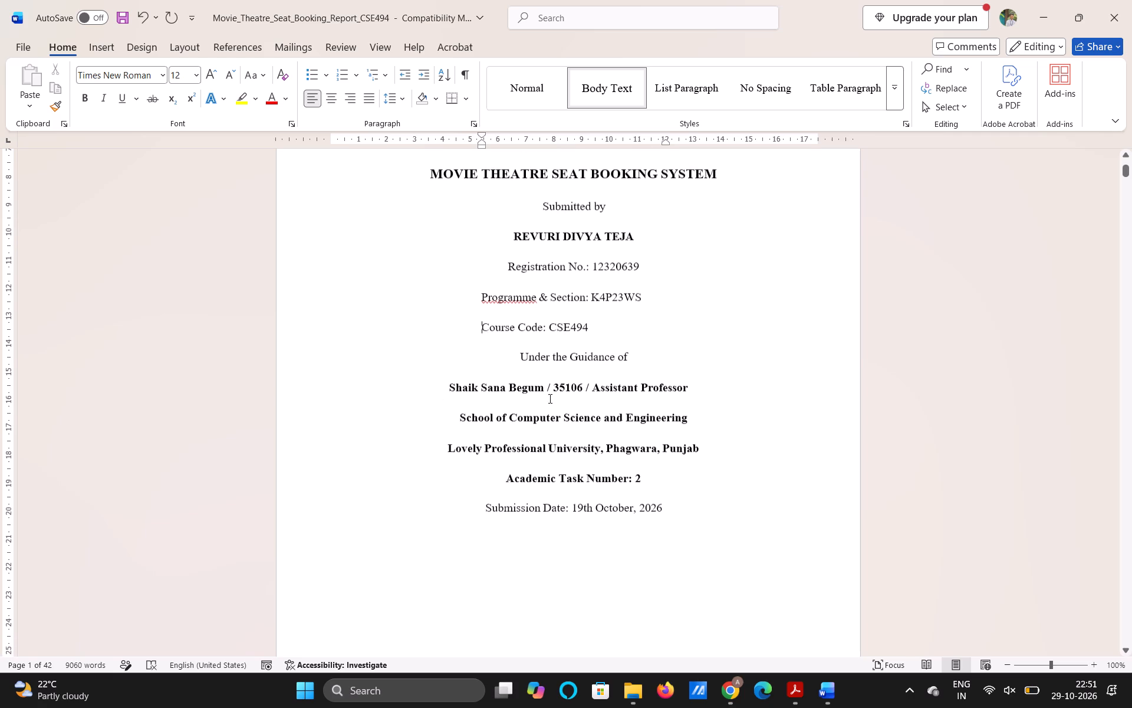
scroll(549, 398, "down", 1)
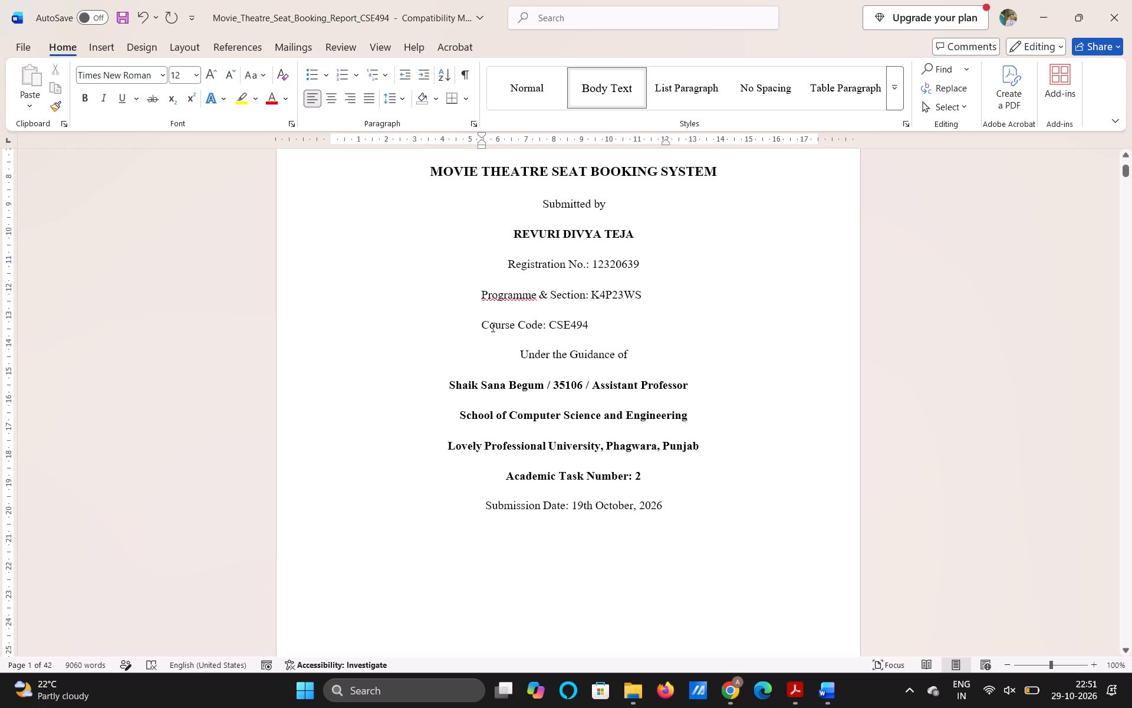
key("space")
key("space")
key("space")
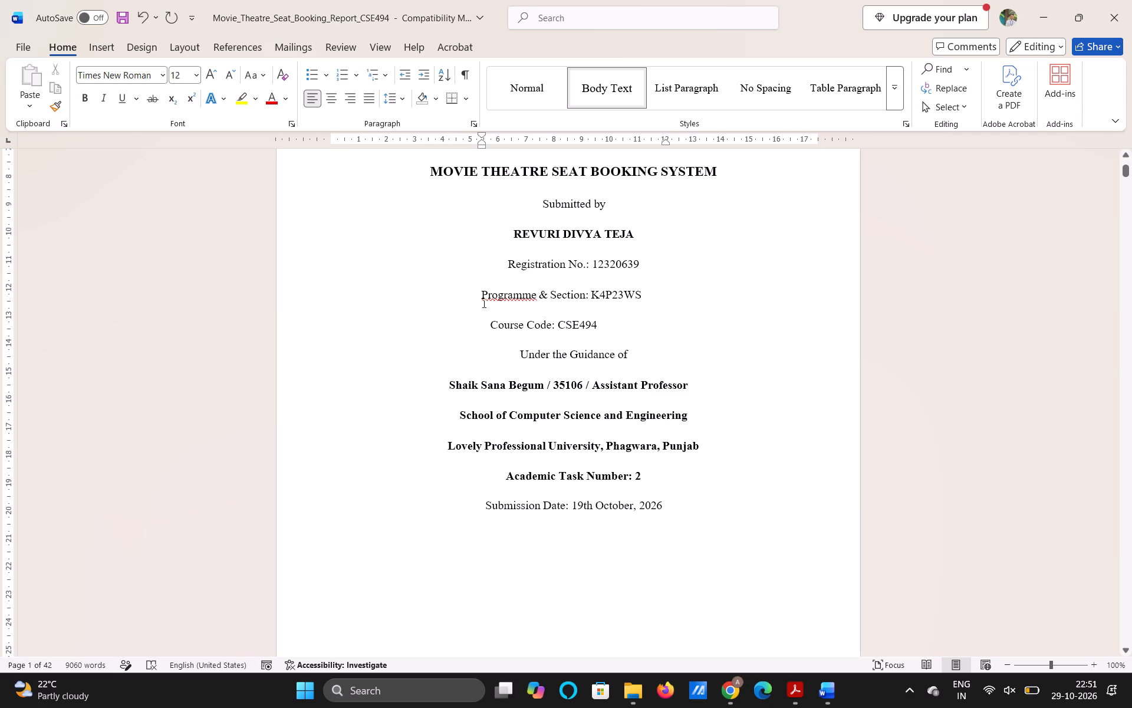
left_click(483, 302)
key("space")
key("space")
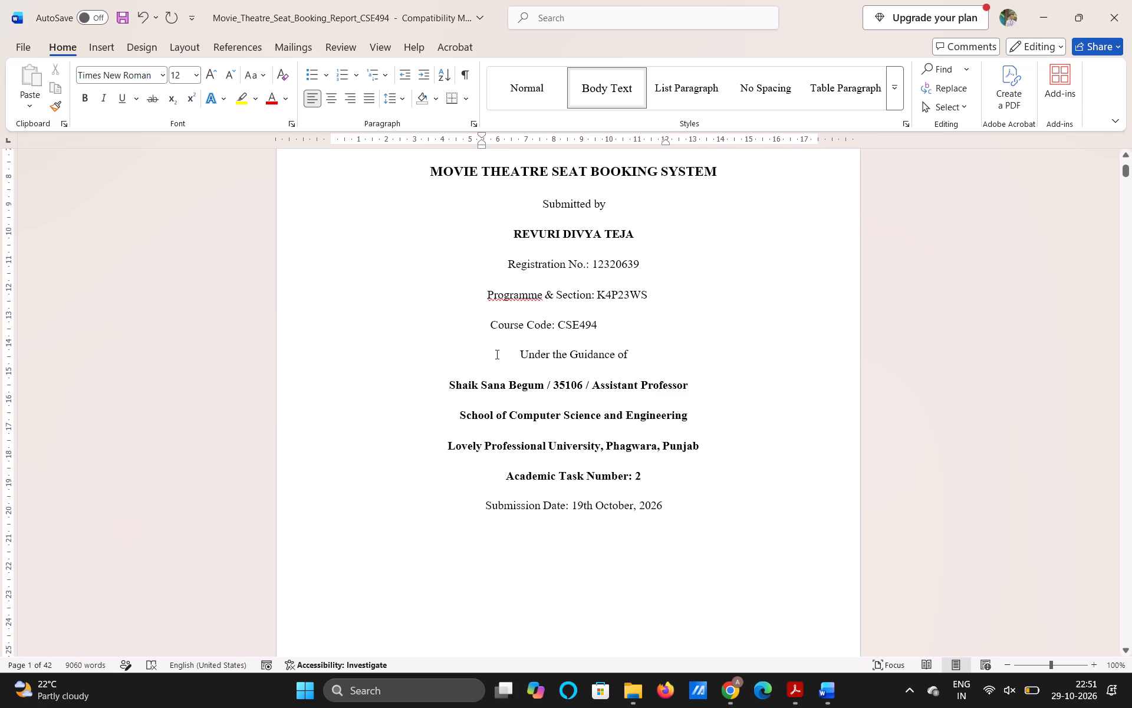
Remove the centring and indent from the "Under the Guidance of" line and pad it with spaces toward the page centre.
left_click(522, 349)
key("BackSpace")
key("BackSpace")
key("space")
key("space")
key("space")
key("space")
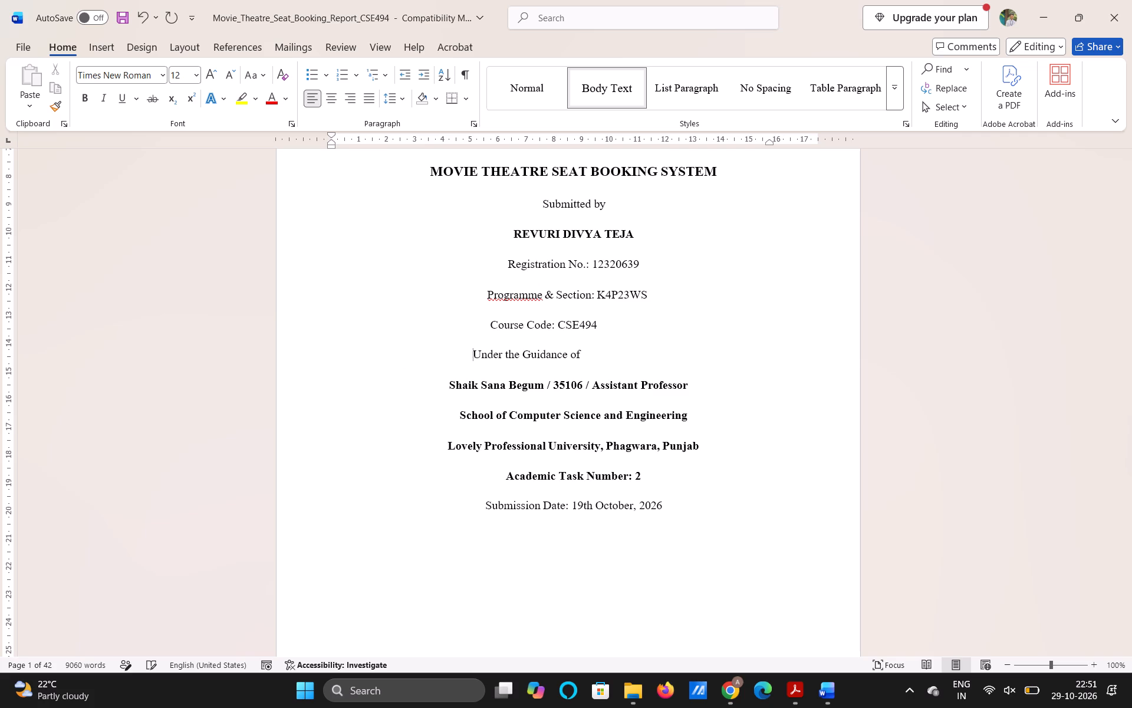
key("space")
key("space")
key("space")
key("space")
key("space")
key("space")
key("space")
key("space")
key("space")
Replace the student name beneath "Submitted by" on the cover page with the new student's name.
left_click_drag(634, 231, 577, 236)
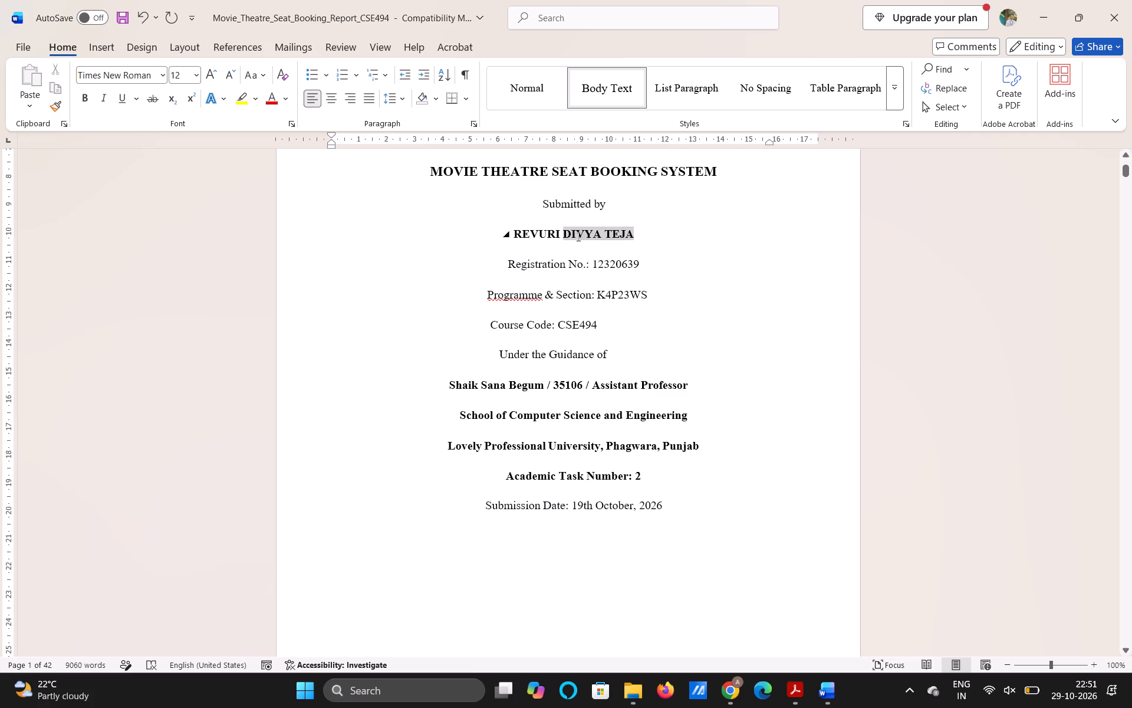
left_click_drag(577, 236, 539, 236)
left_click_drag(539, 236, 539, 235)
key("BackSpace")
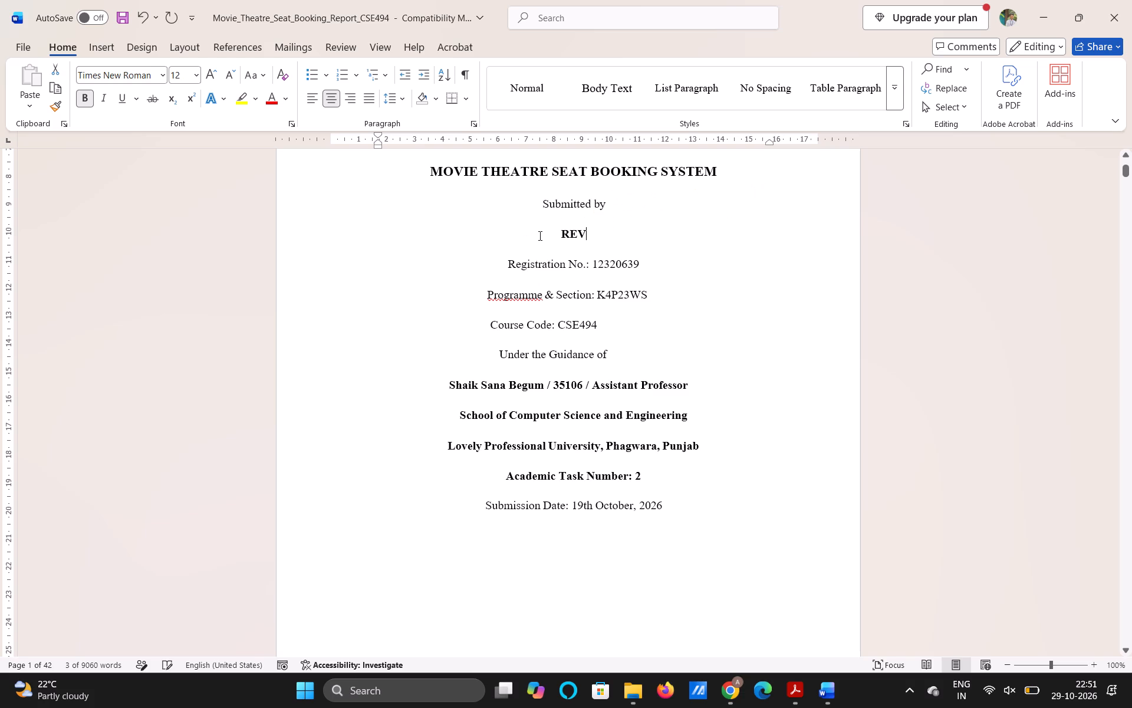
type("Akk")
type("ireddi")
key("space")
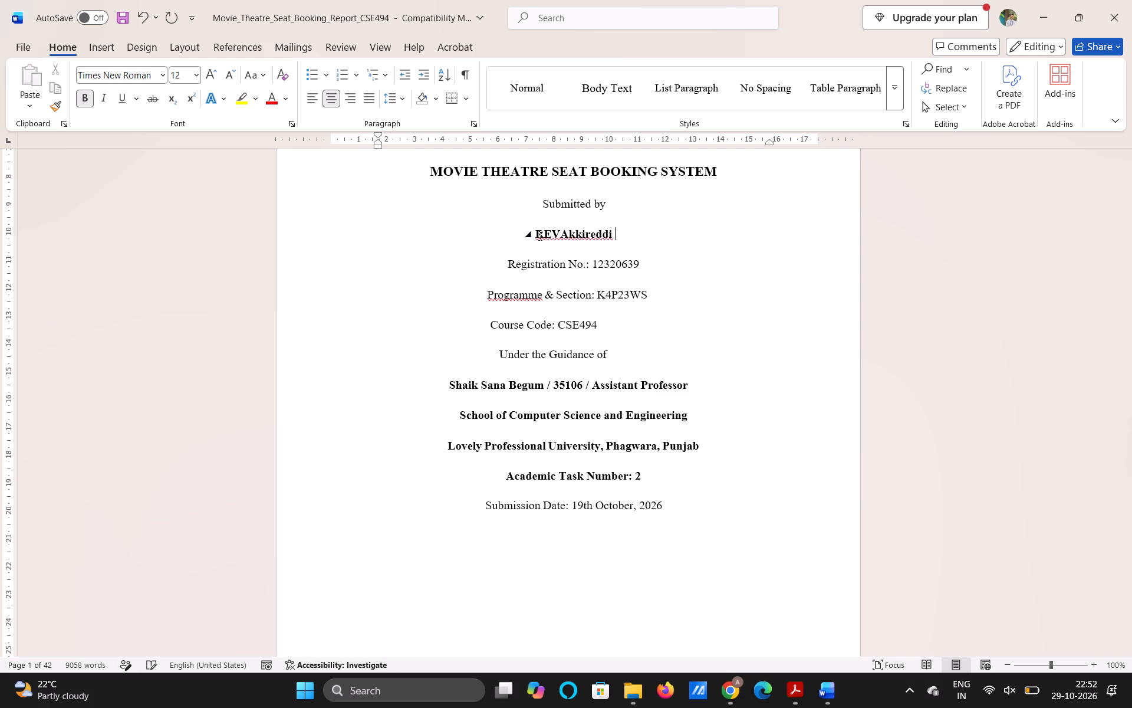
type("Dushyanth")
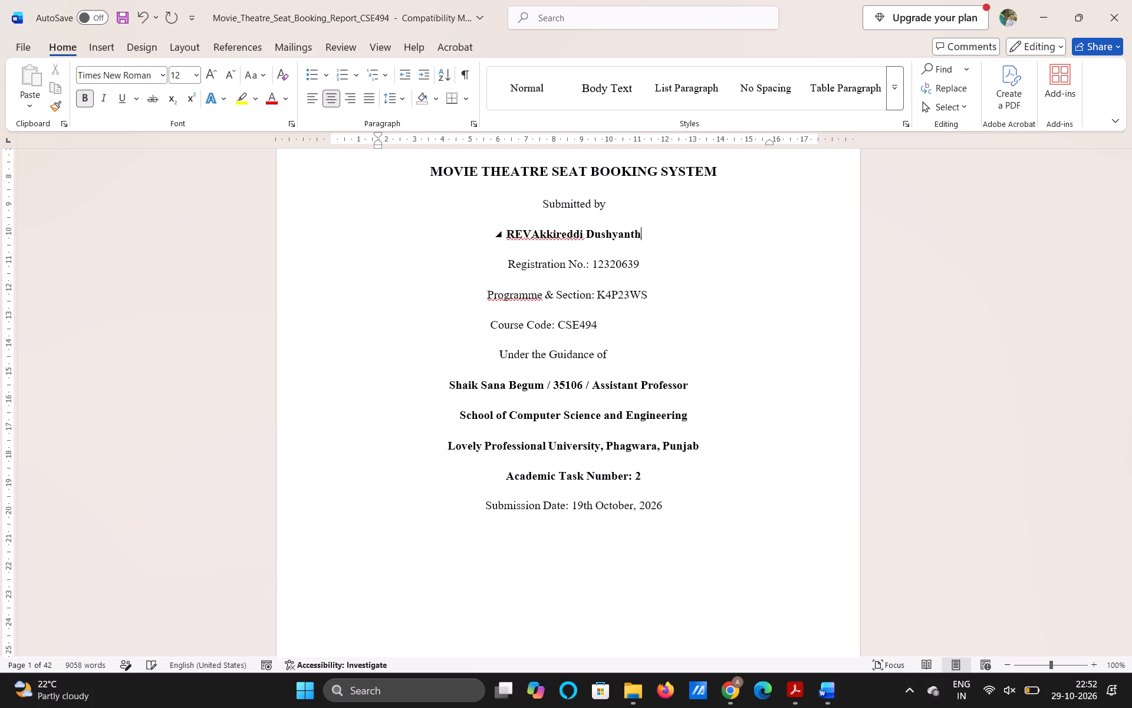
left_click_drag(529, 236, 522, 234)
left_click_drag(522, 234, 511, 235)
key("BackSpace")
key("BackSpace")
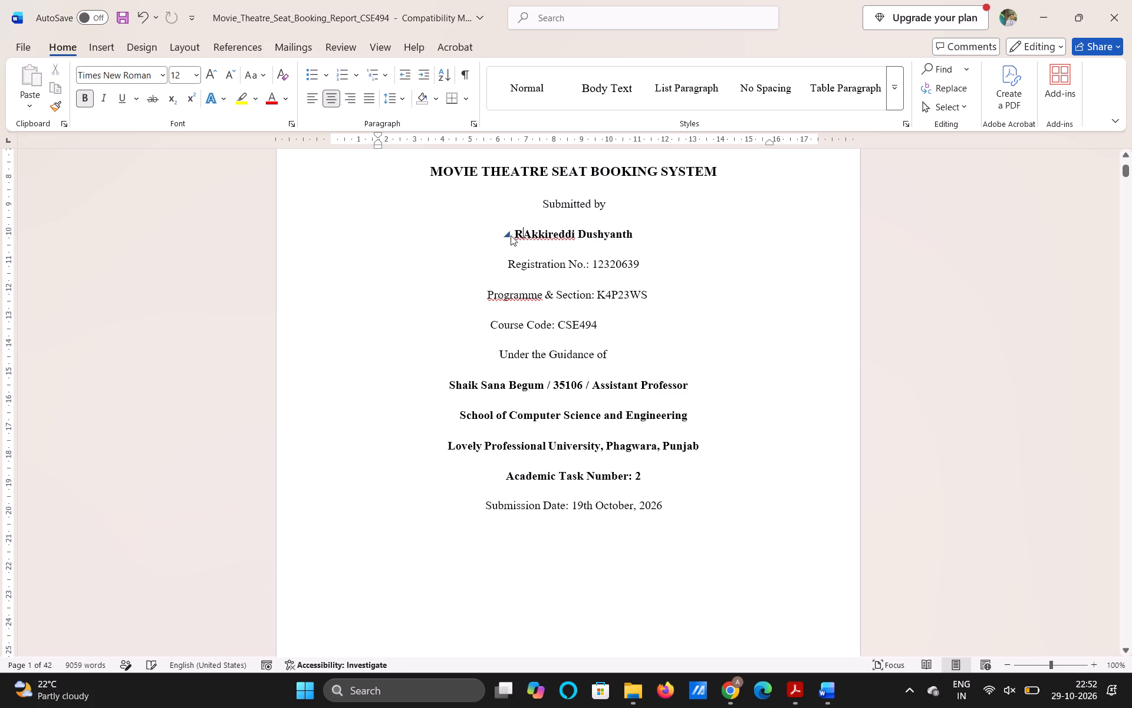
key("BackSpace")
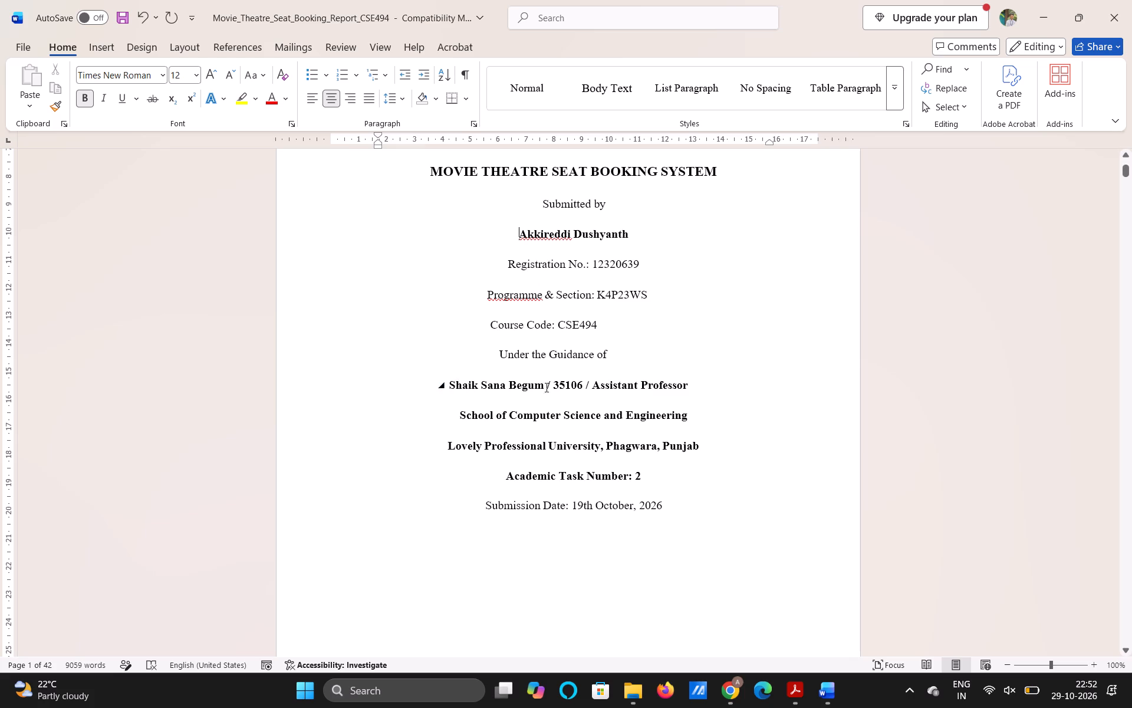
Delete the cover page text from "Under the Guidance of" through the supervisor, school, university, task number and submission date lines.
left_click_drag(667, 516, 529, 429)
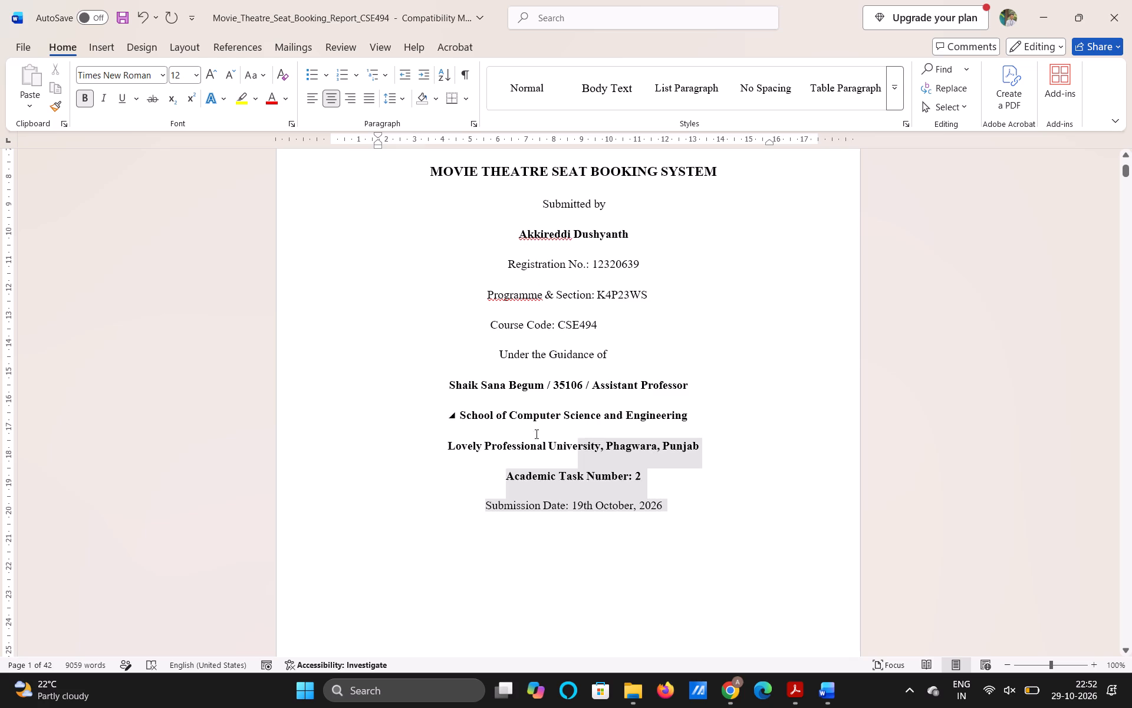
left_click_drag(529, 429, 441, 382)
key("BackSpace")
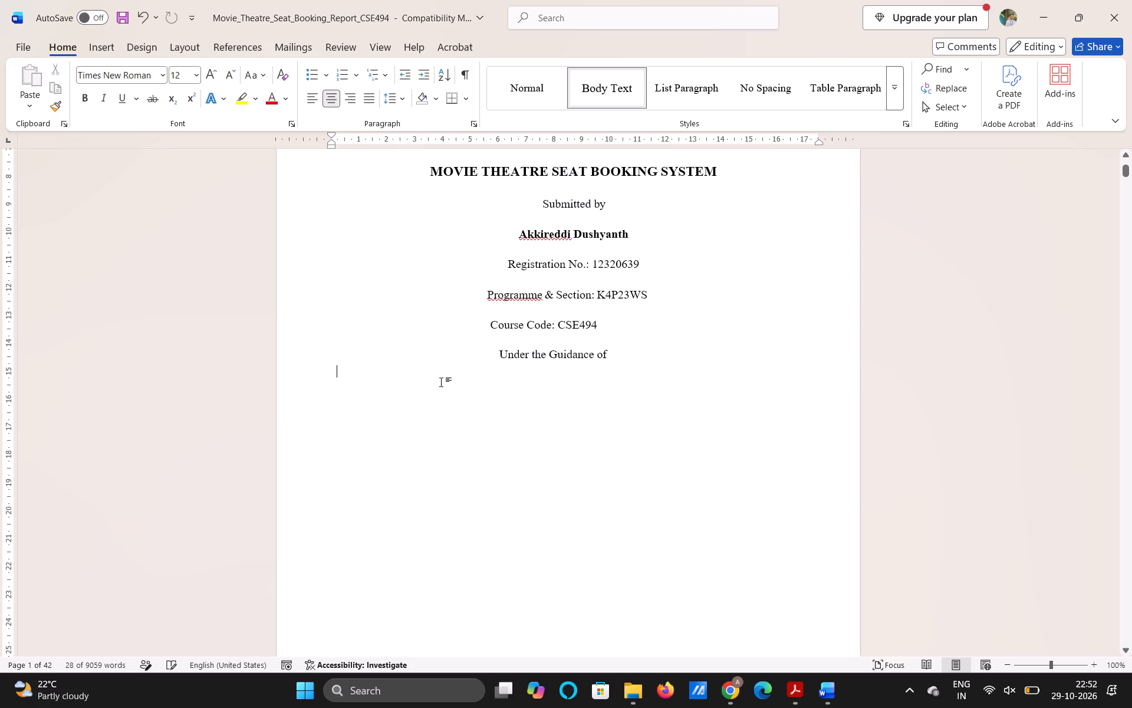
left_click_drag(613, 353, 502, 352)
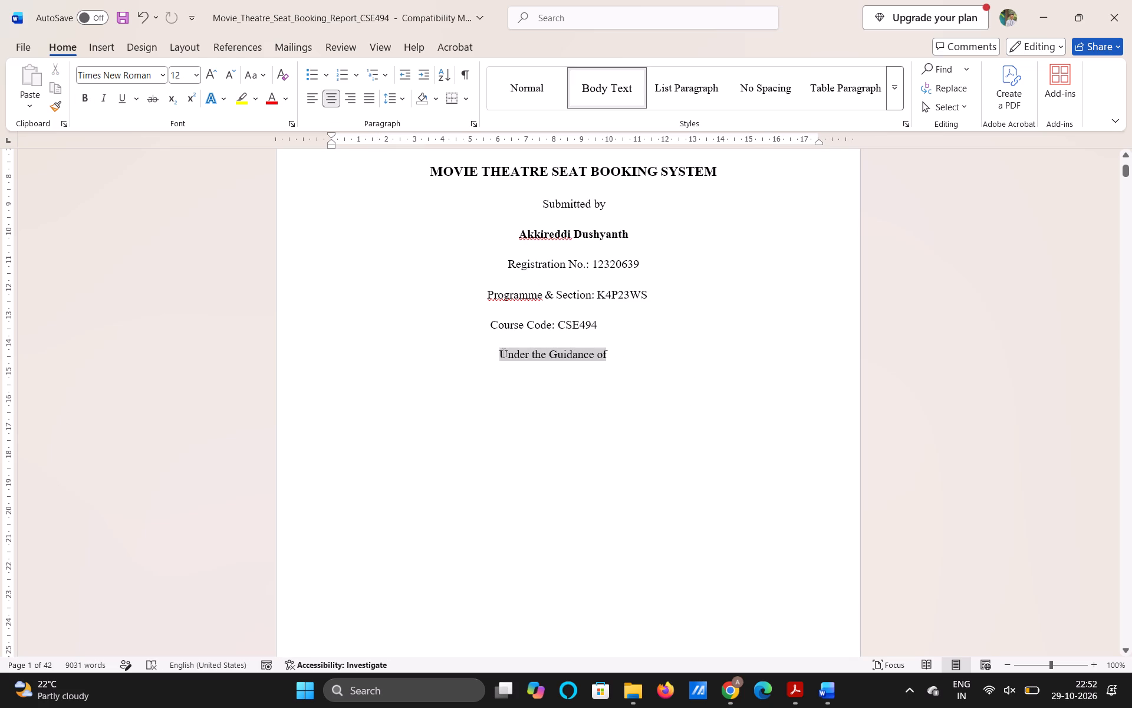
left_click_drag(502, 352, 502, 352)
key("BackSpace")
Shift the cover page's Programme & Section line by four more spaces and the Course Code line by seven more spaces.
scroll(473, 375, "up", 2)
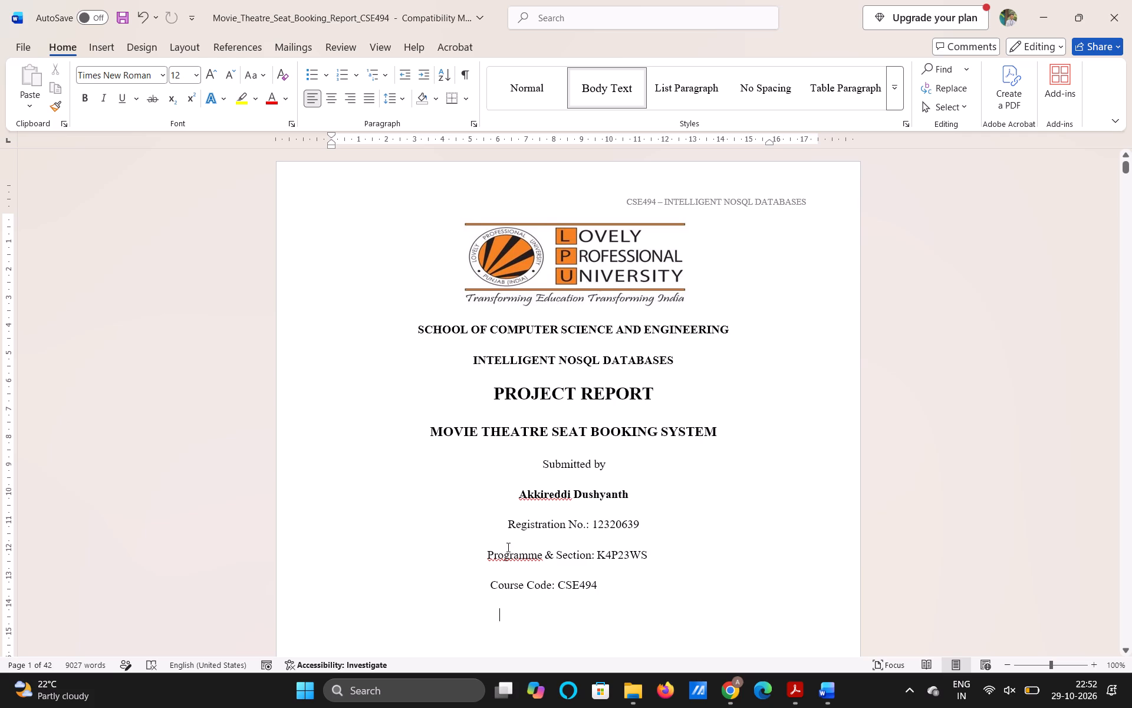
left_click(485, 552)
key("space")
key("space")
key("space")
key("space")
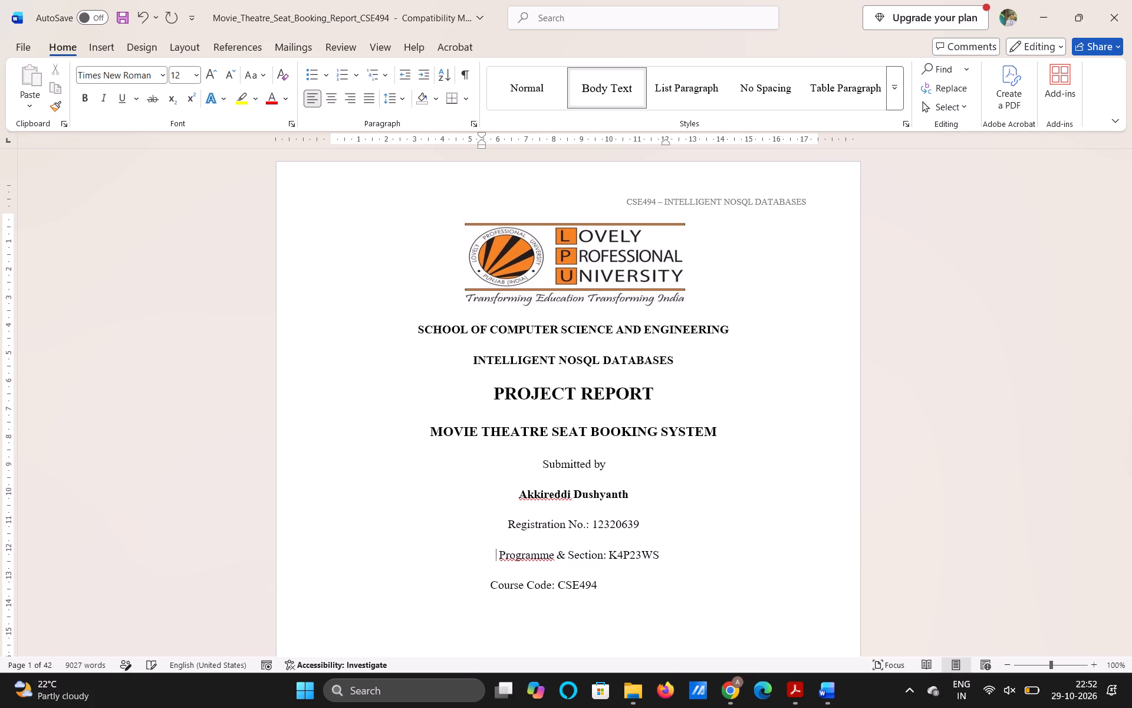
left_click(493, 578)
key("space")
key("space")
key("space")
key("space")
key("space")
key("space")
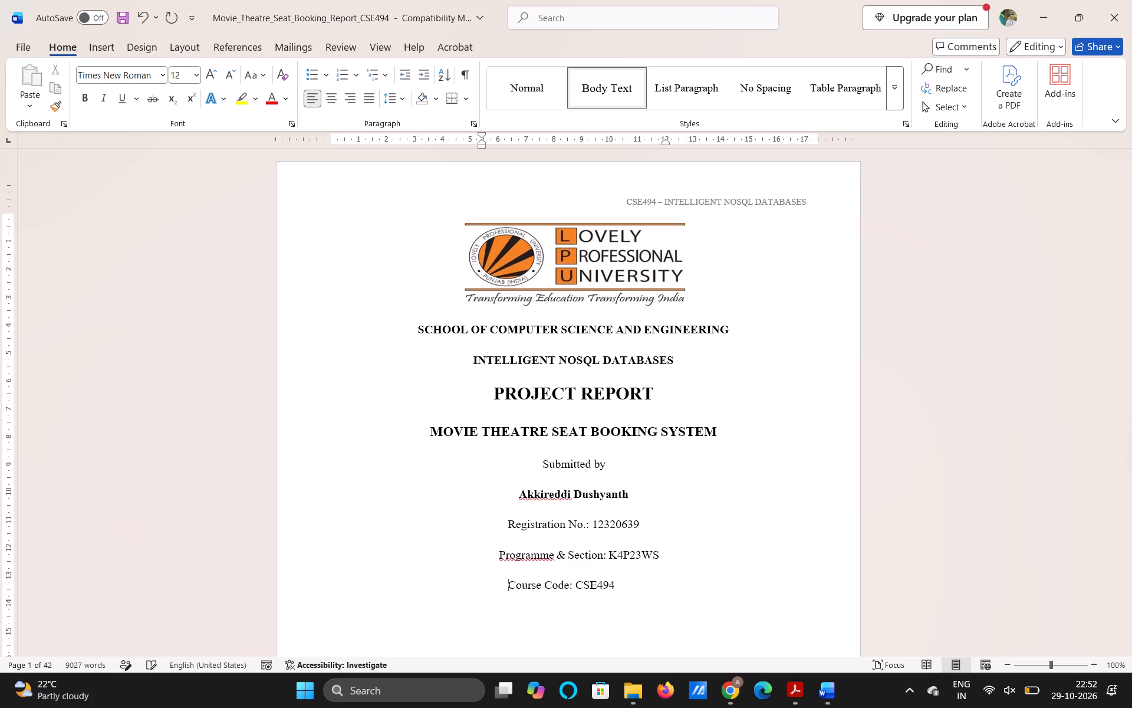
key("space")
Replace the previous student's name in the Certificate page's first paragraph with the new student's name.
scroll(493, 578, "down", 2)
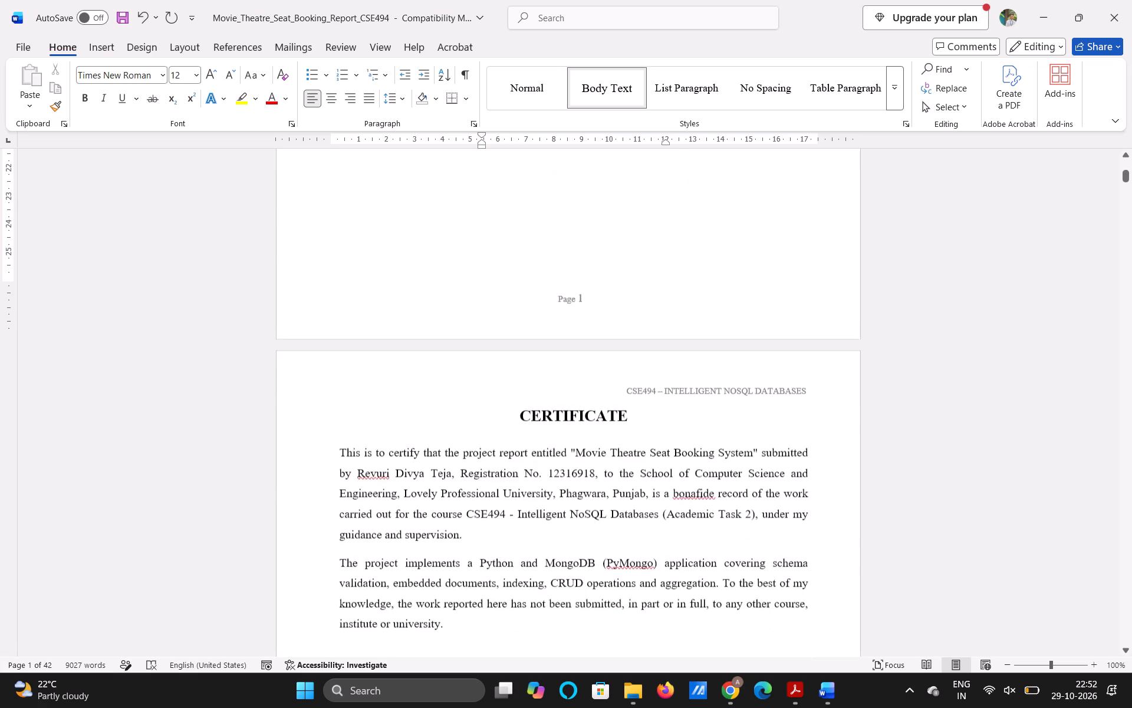
scroll(493, 578, "down", 1)
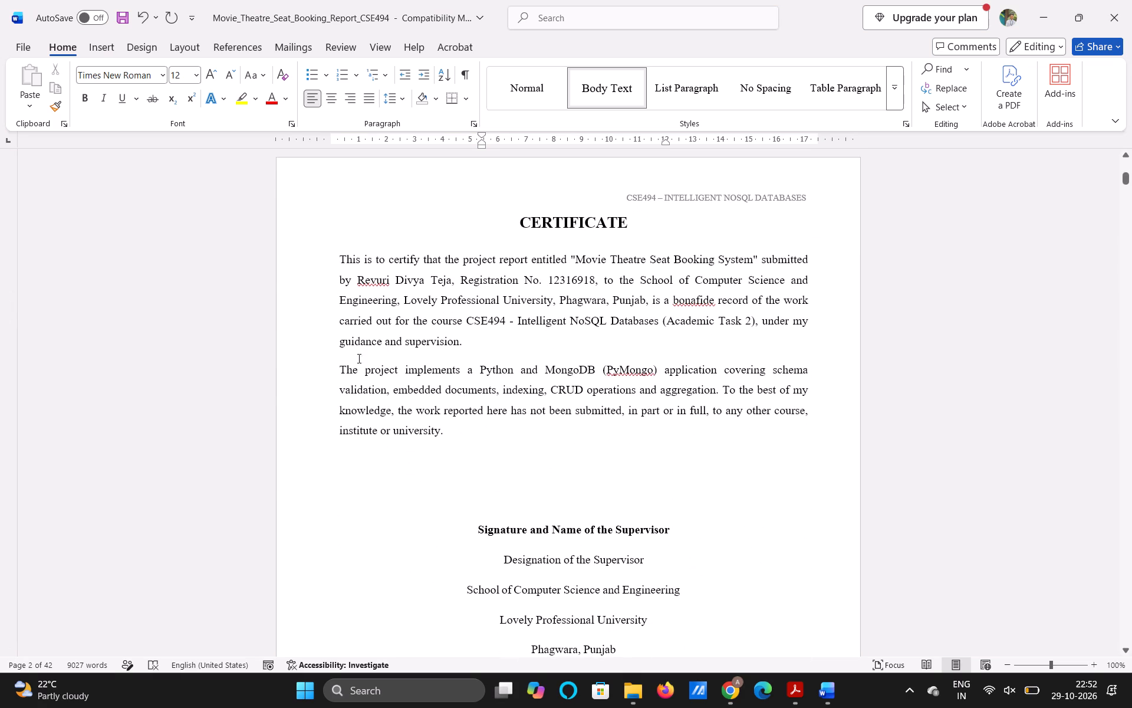
left_click(453, 278)
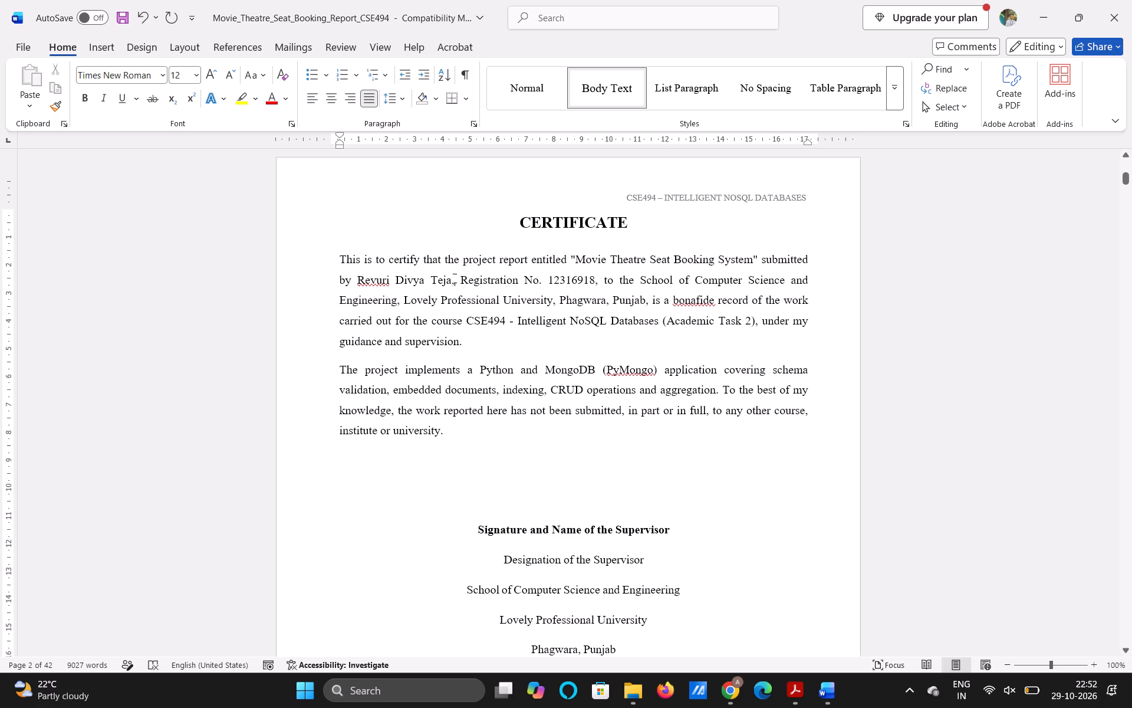
key("Left")
key("BackSpace")
key("BackSpace")
key("BackSpace")
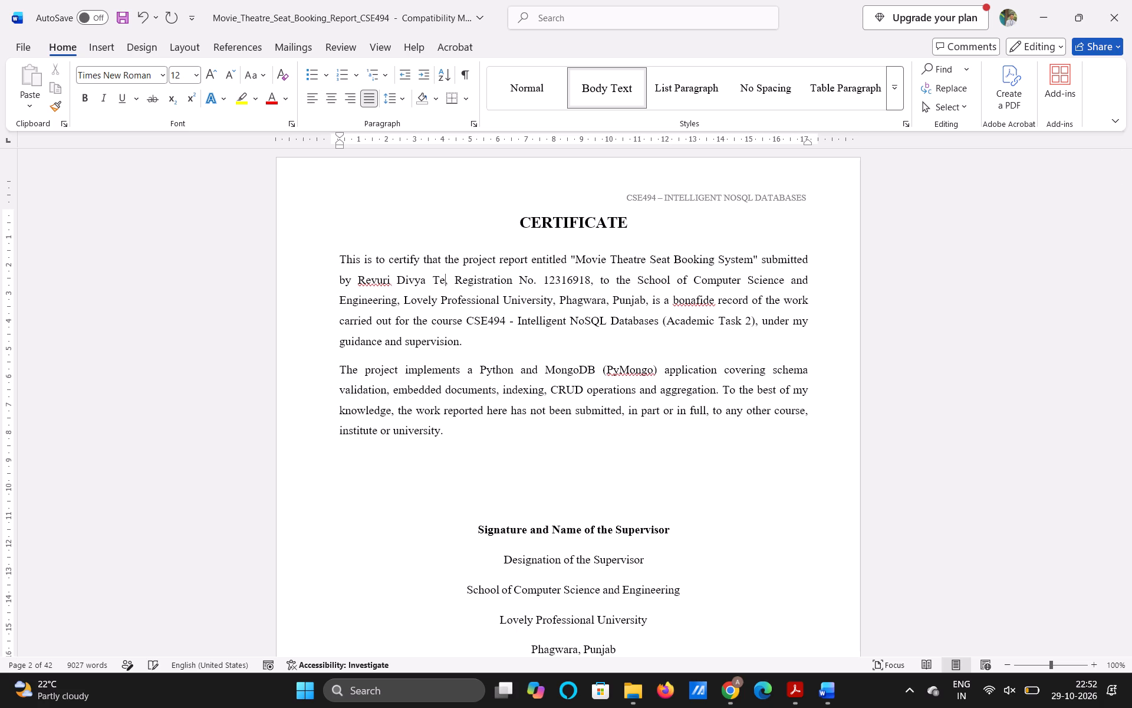
key("BackSpace")
key("BackSpace")
key("BackSpace")
key("BackSpace")
key("BackSpace")
key("BackSpace")
key("BackSpace")
key("BackSpace")
key("BackSpace")
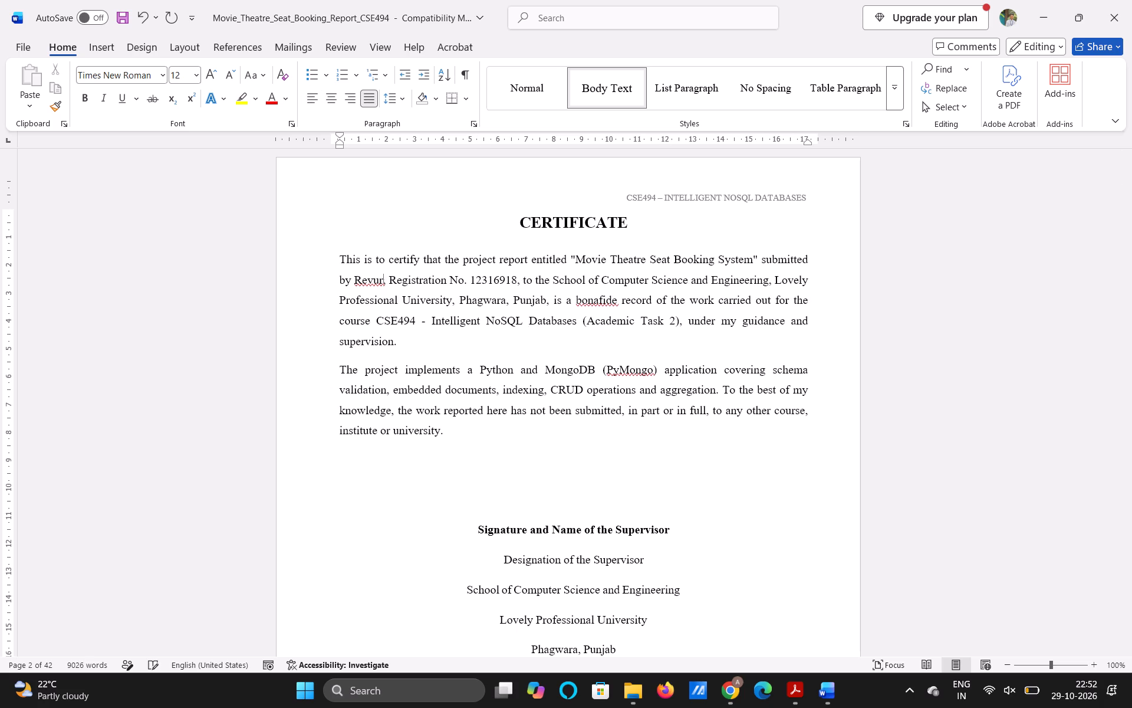
key("BackSpace")
key("BackSpace")
key("BackSpace")
key("BackSpace")
key("BackSpace")
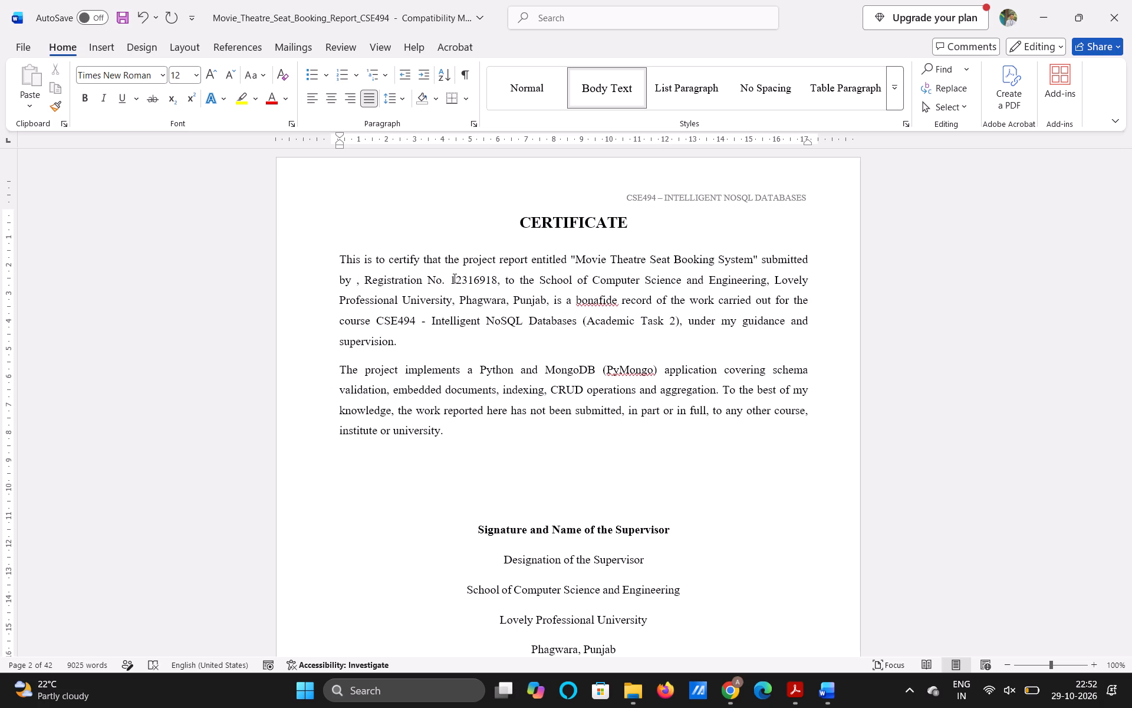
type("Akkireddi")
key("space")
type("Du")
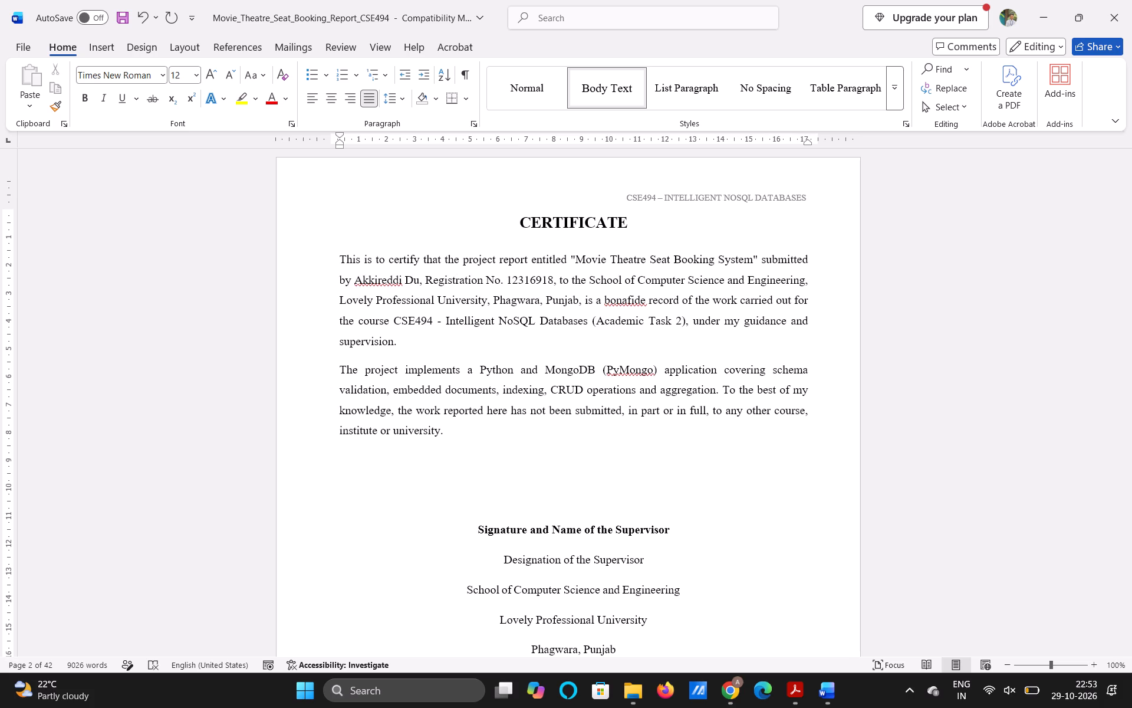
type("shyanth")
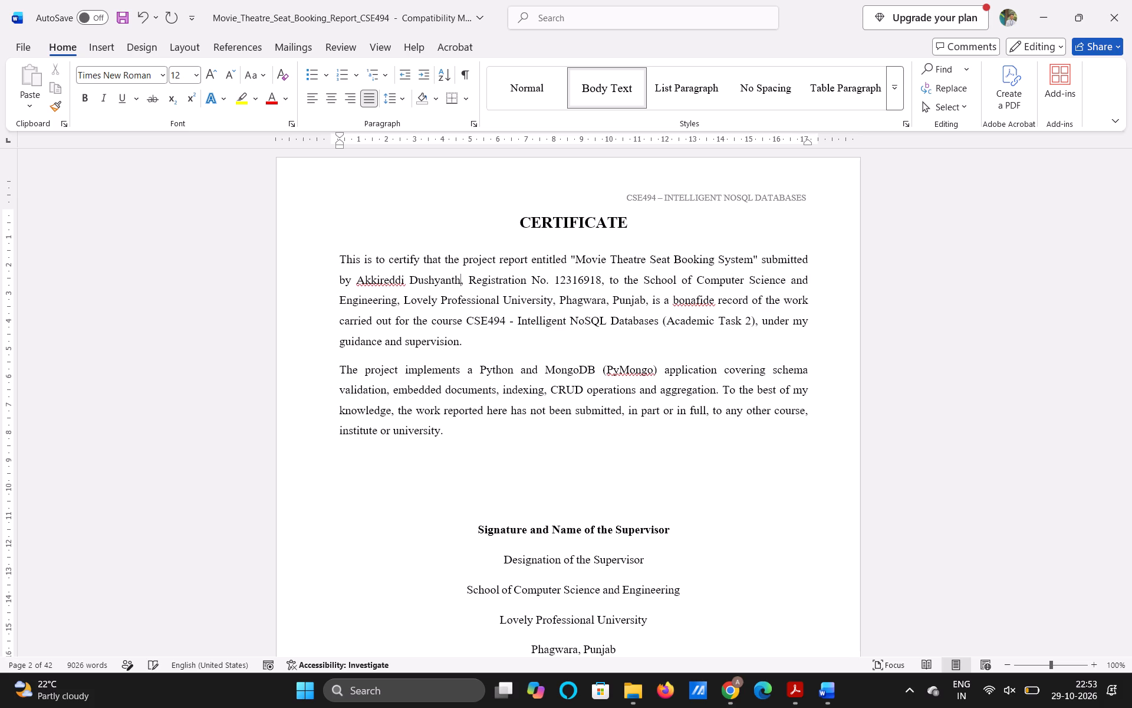
Change the registration number in the Certificate paragraph to the new student's registration number.
left_click(599, 279)
key("BackSpace")
key("BackSpace")
key("BackSpace")
key("BackSpace")
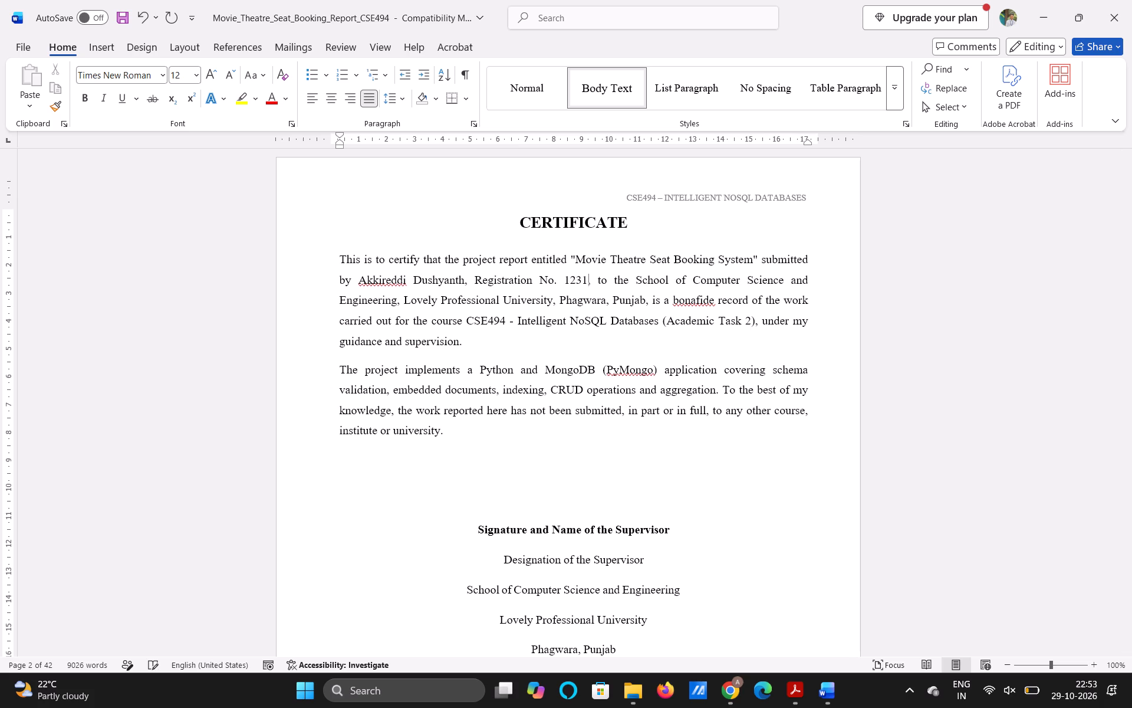
key("BackSpace")
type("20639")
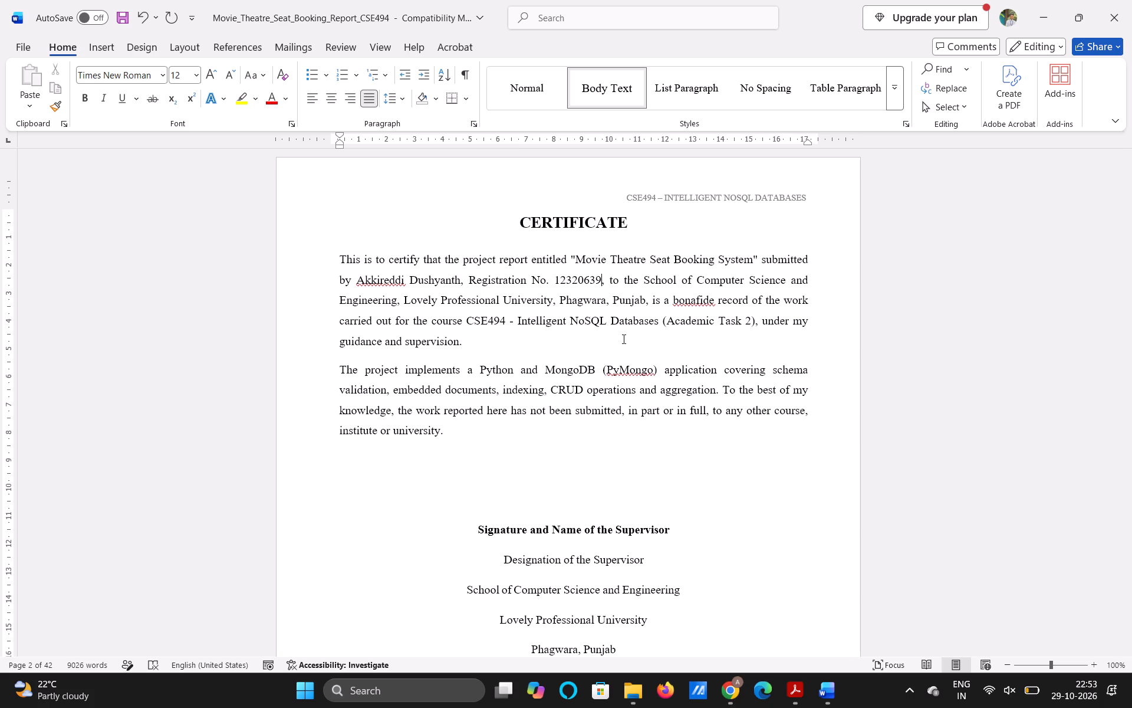
Replace the previous student's name in the opening sentence of the Declaration with the new student's name.
scroll(623, 339, "down", 1)
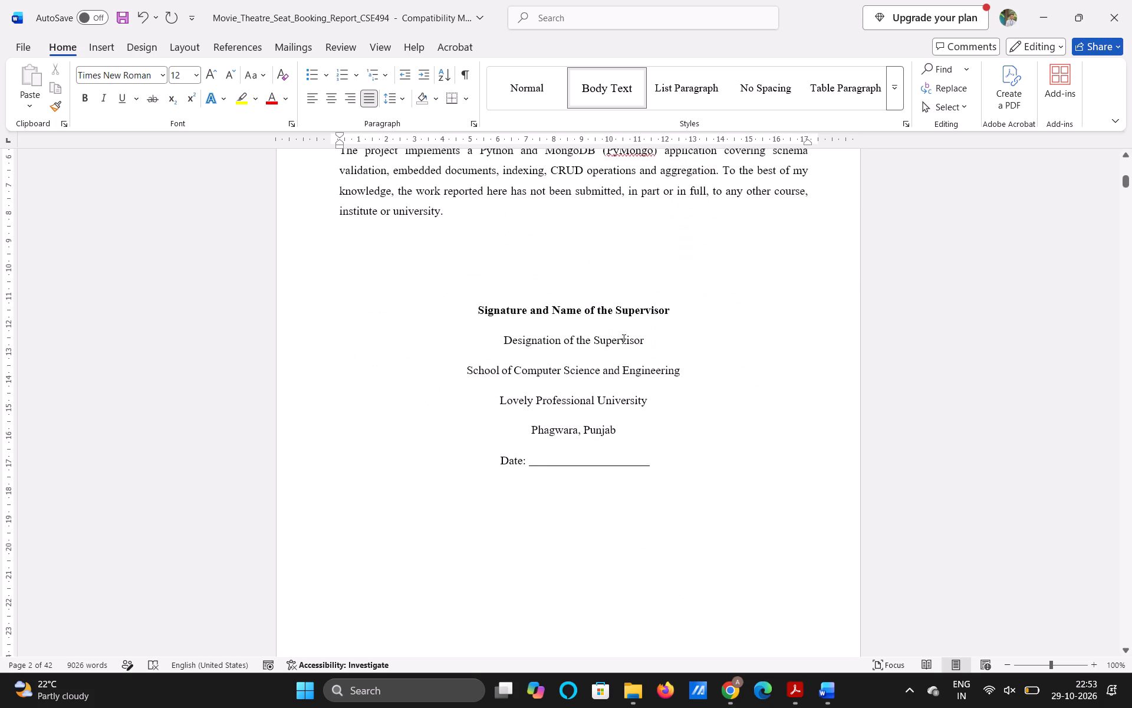
scroll(623, 339, "down", 2)
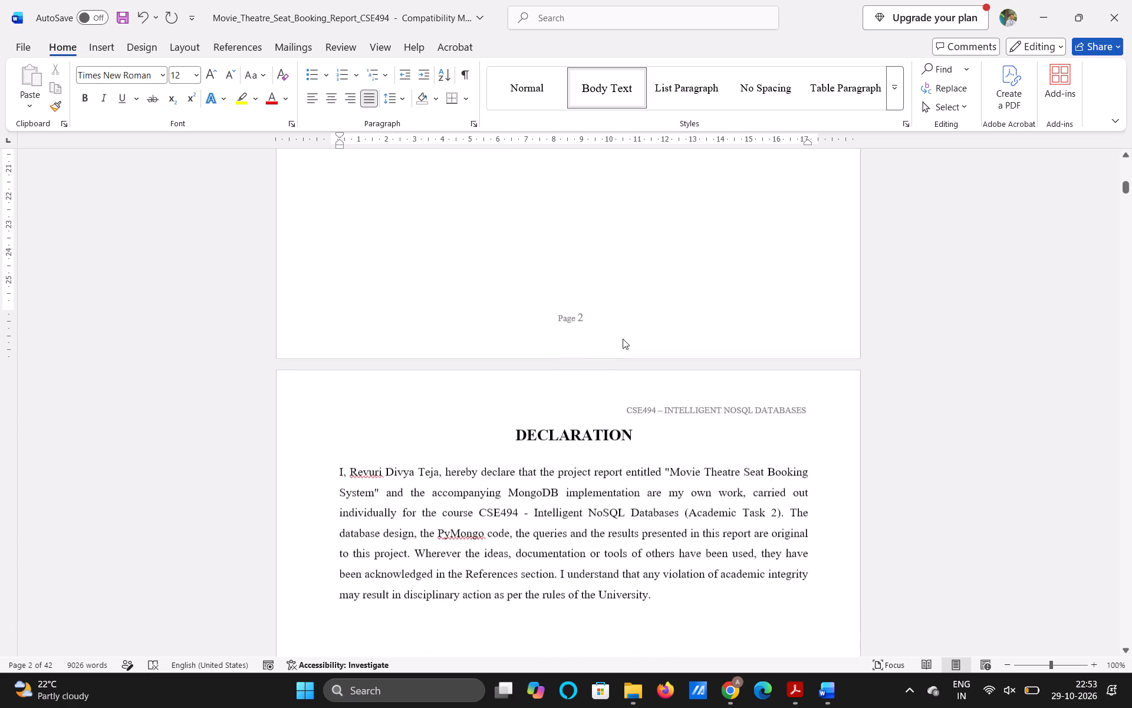
scroll(623, 339, "down", 2)
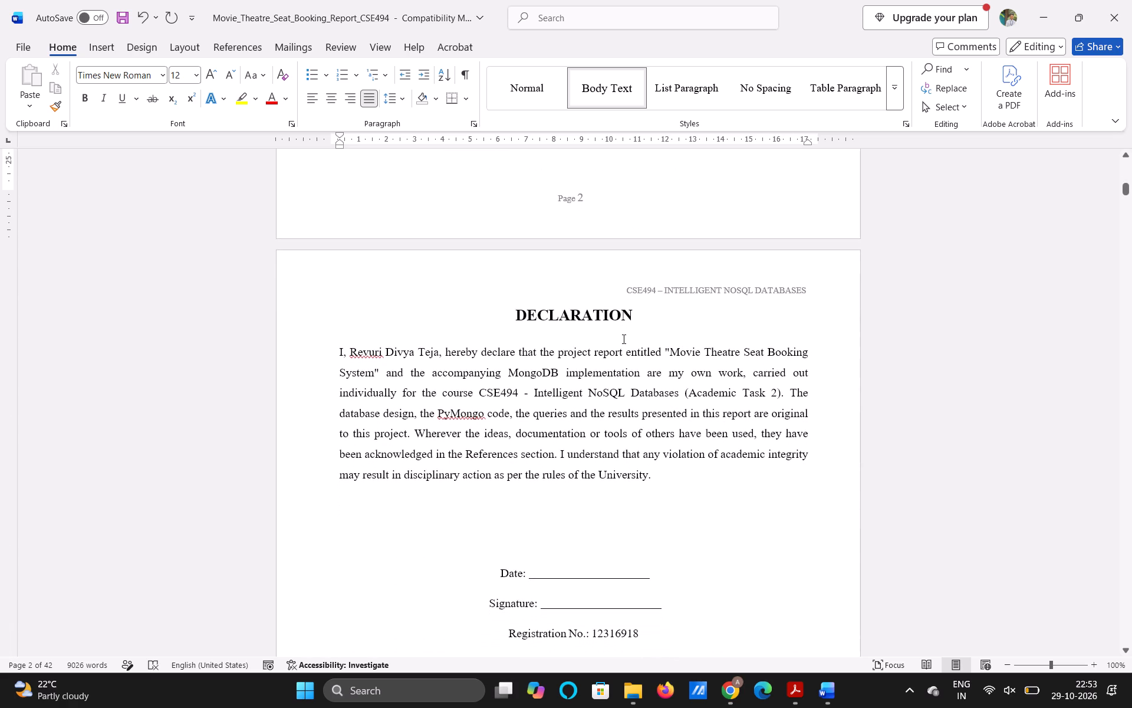
scroll(623, 339, "down", 1)
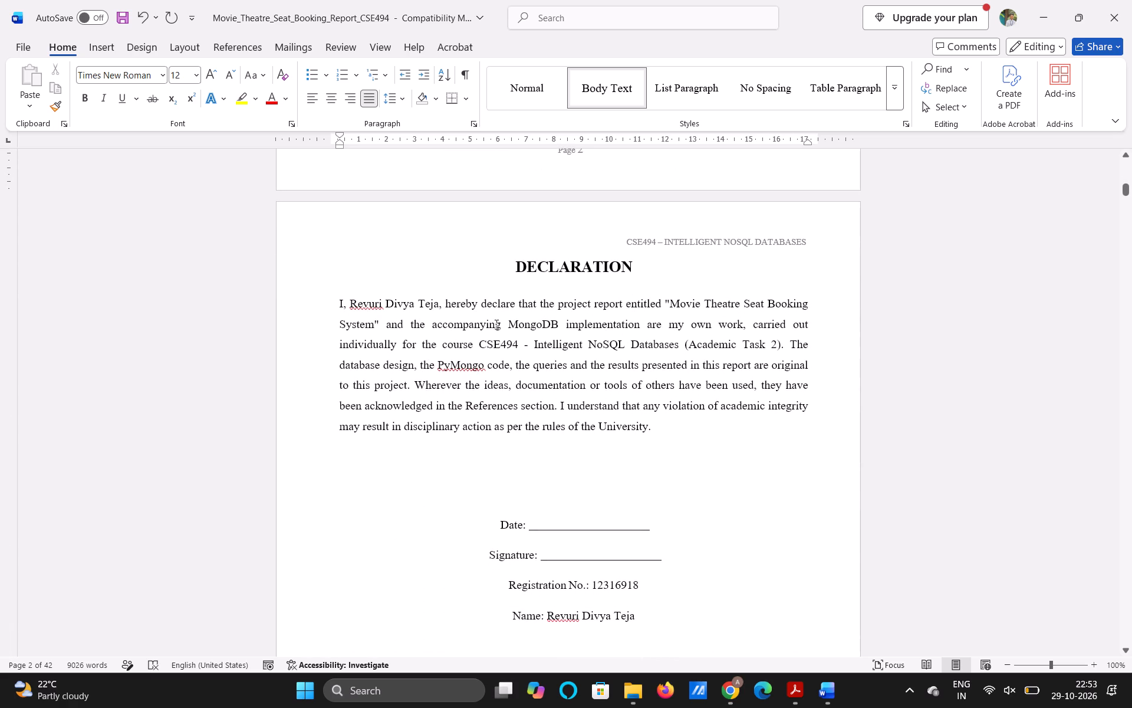
left_click(442, 306)
key("Left")
key("BackSpace")
key("BackSpace")
key("BackSpace")
key("BackSpace")
key("BackSpace")
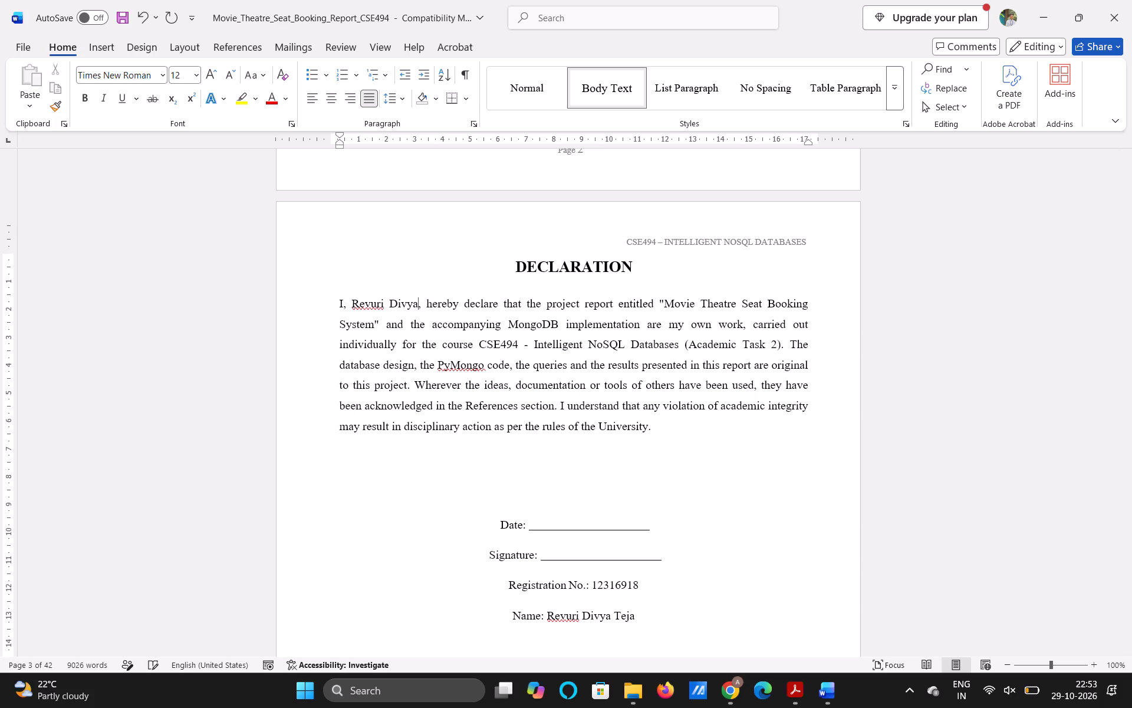
key("BackSpace")
key("BackSpace")
key("BackSpace")
key("BackSpace")
key("BackSpace")
key("BackSpace")
key("BackSpace")
key("BackSpace")
key("BackSpace")
key("BackSpace")
key("BackSpace")
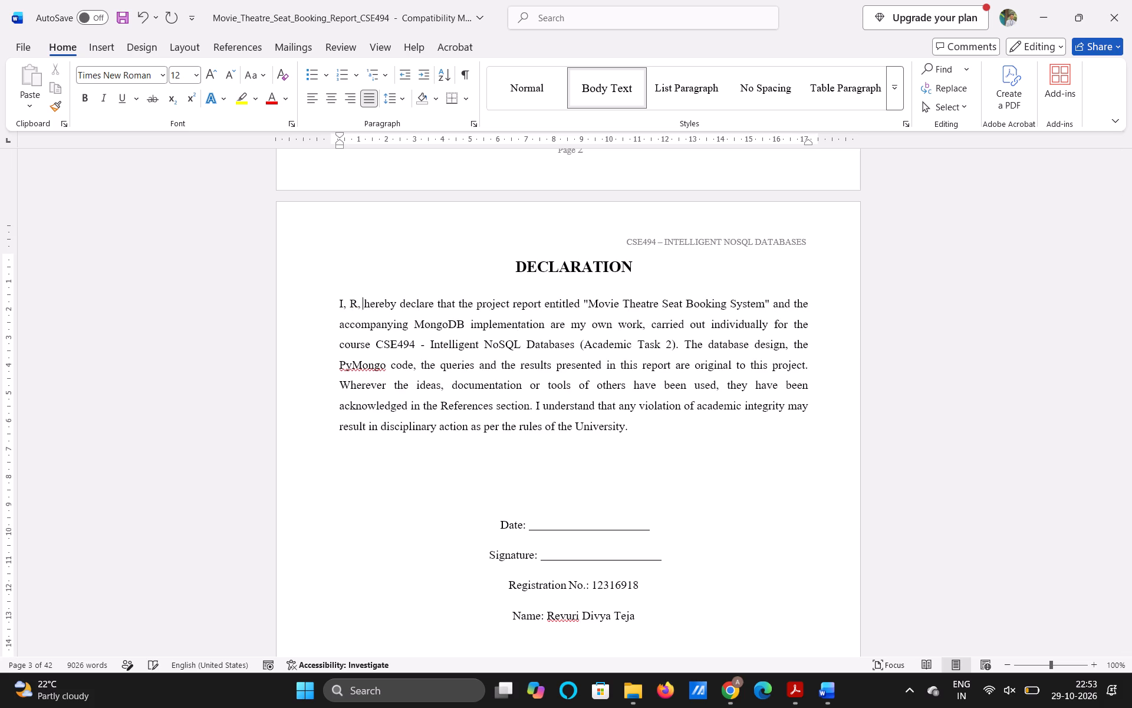
key("BackSpace")
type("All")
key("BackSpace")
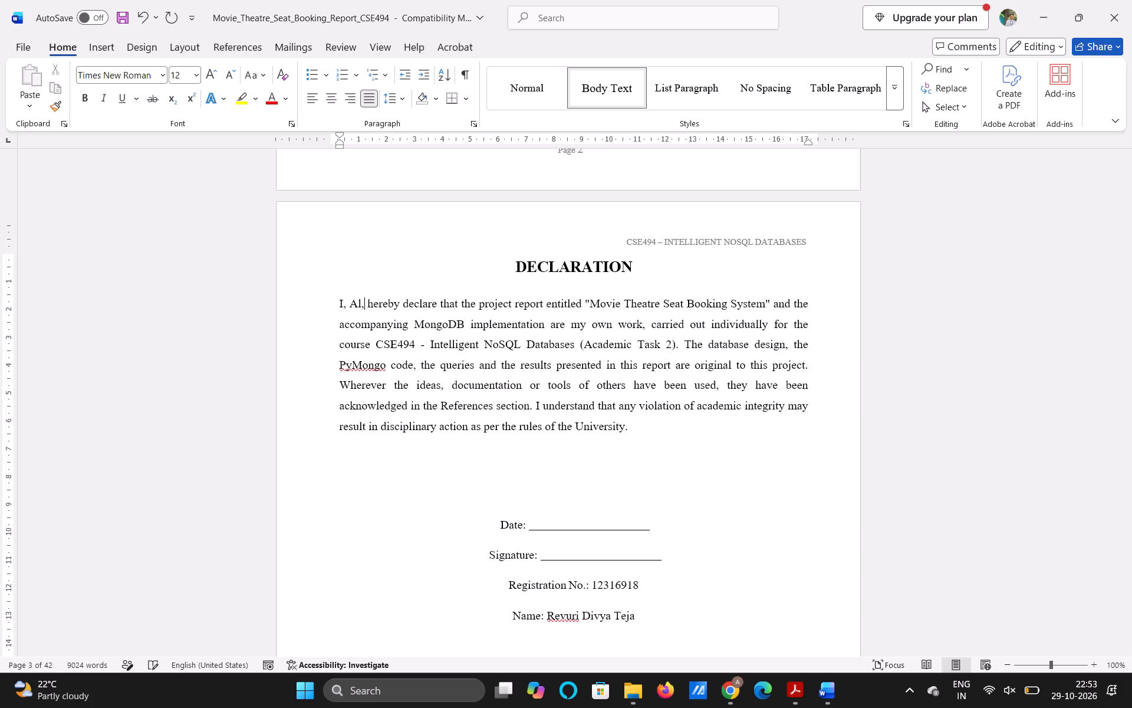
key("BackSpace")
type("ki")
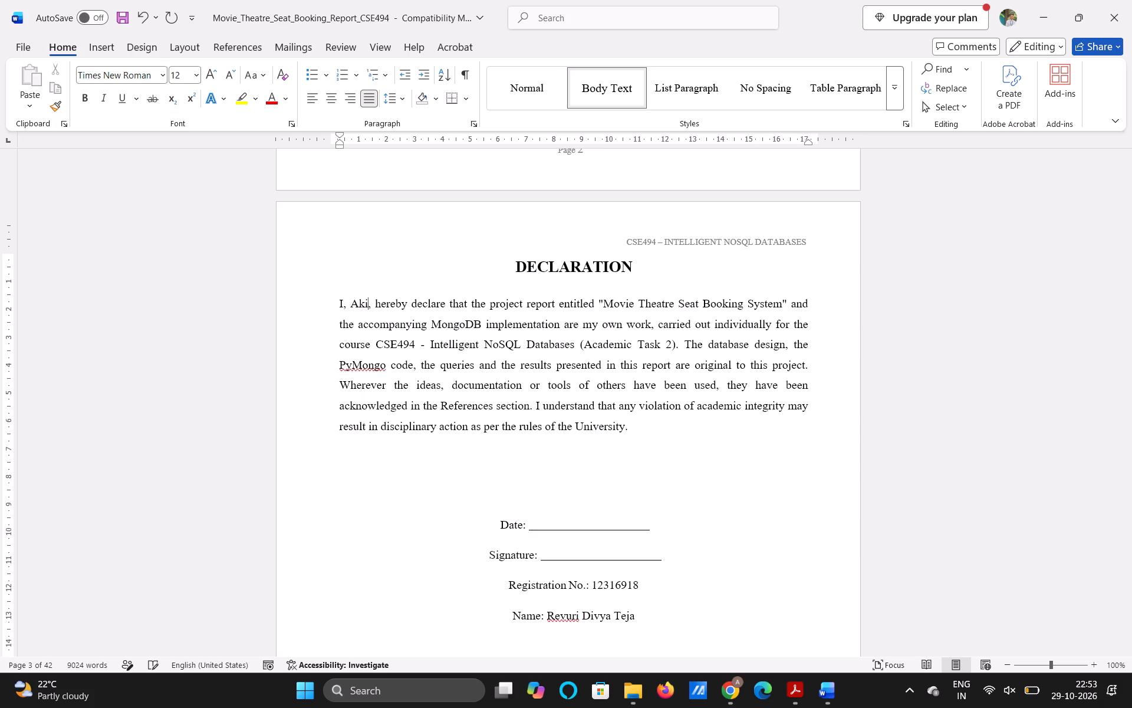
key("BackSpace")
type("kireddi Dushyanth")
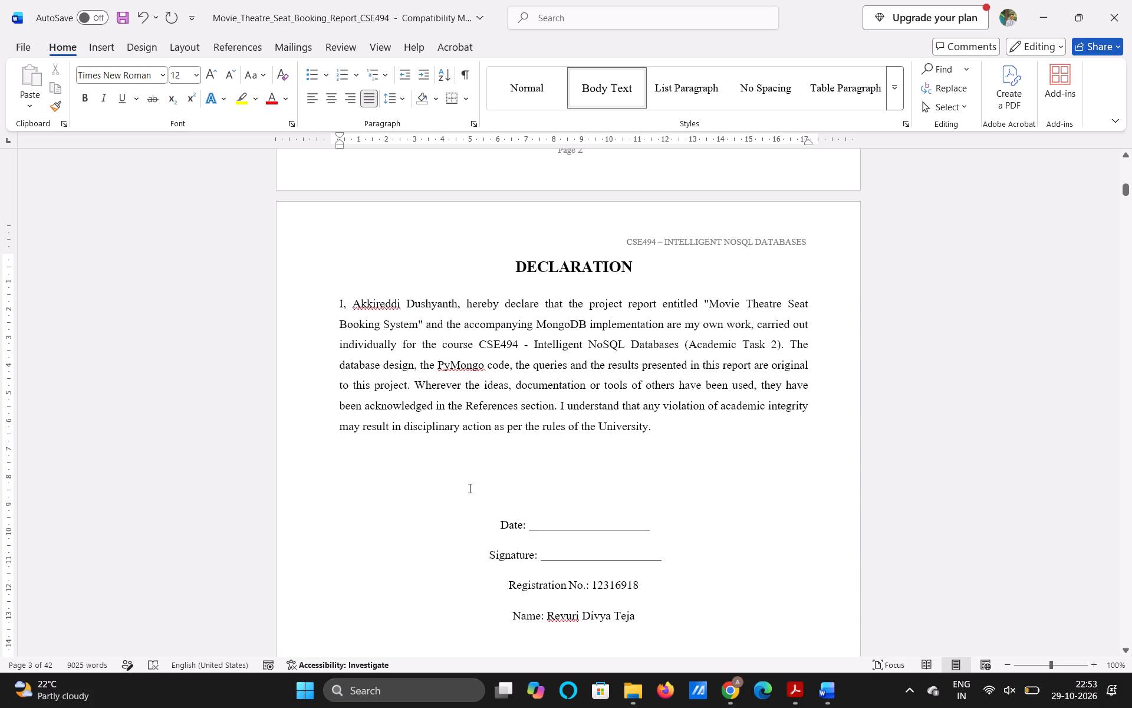
Replace the registration number in the Declaration page's signature block with the new student's registration number.
scroll(469, 488, "down", 2)
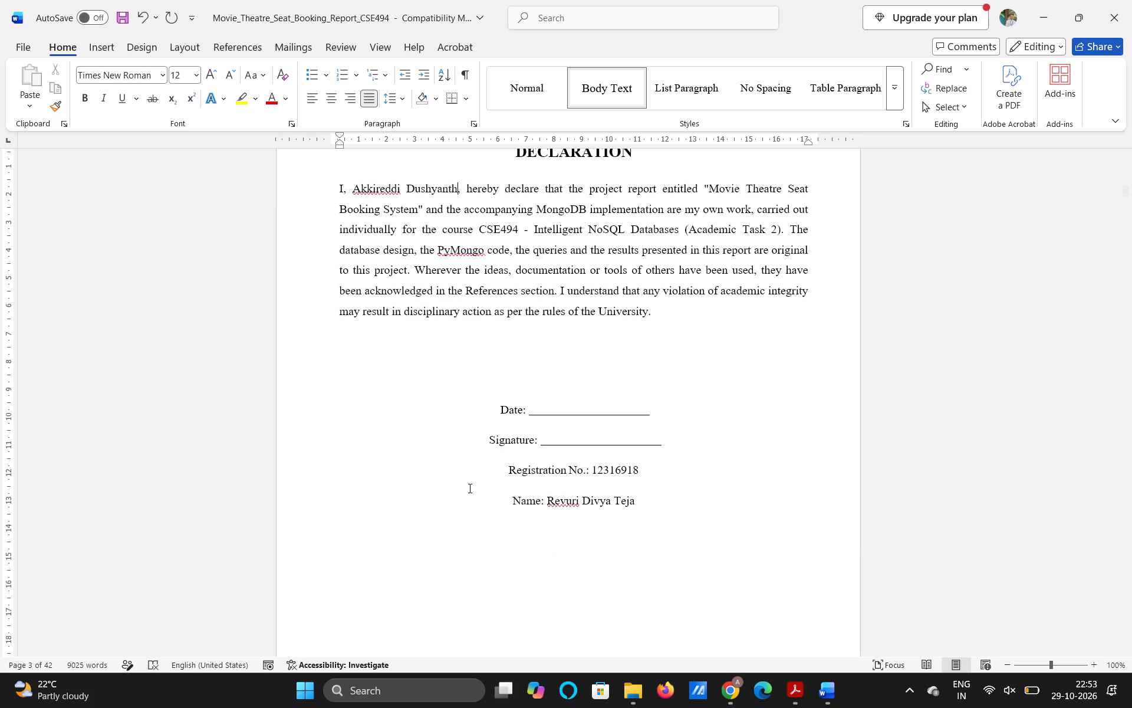
scroll(469, 488, "down", 1)
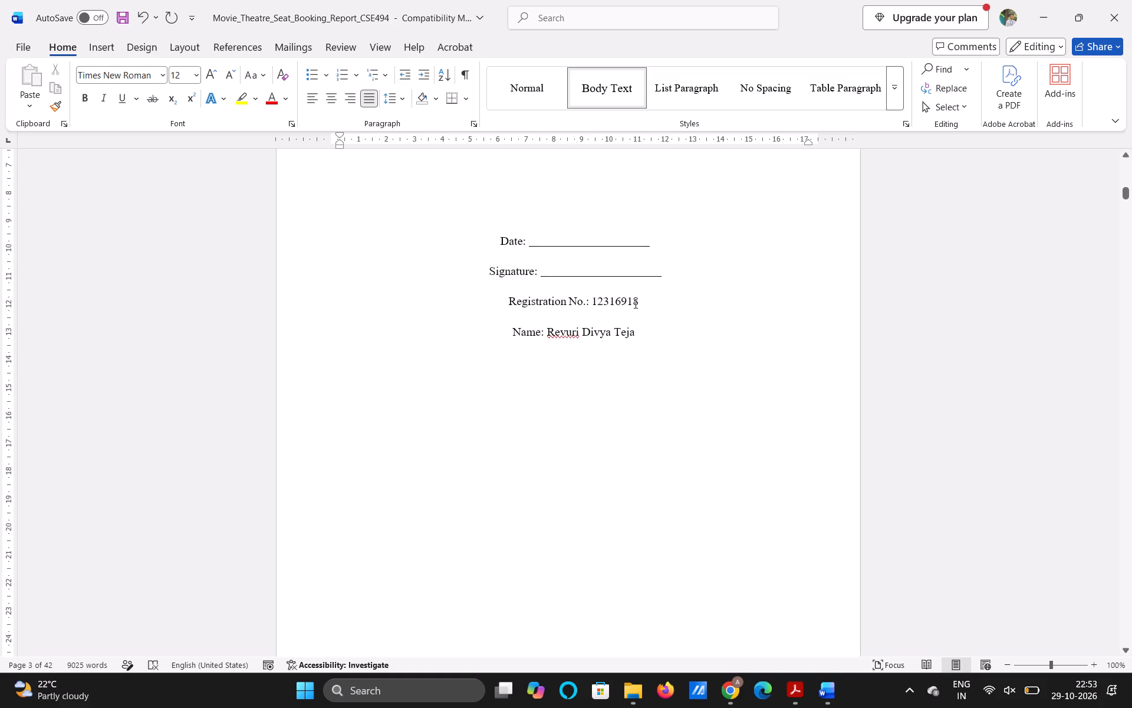
left_click(635, 303)
key("Right")
key("BackSpace")
key("BackSpace")
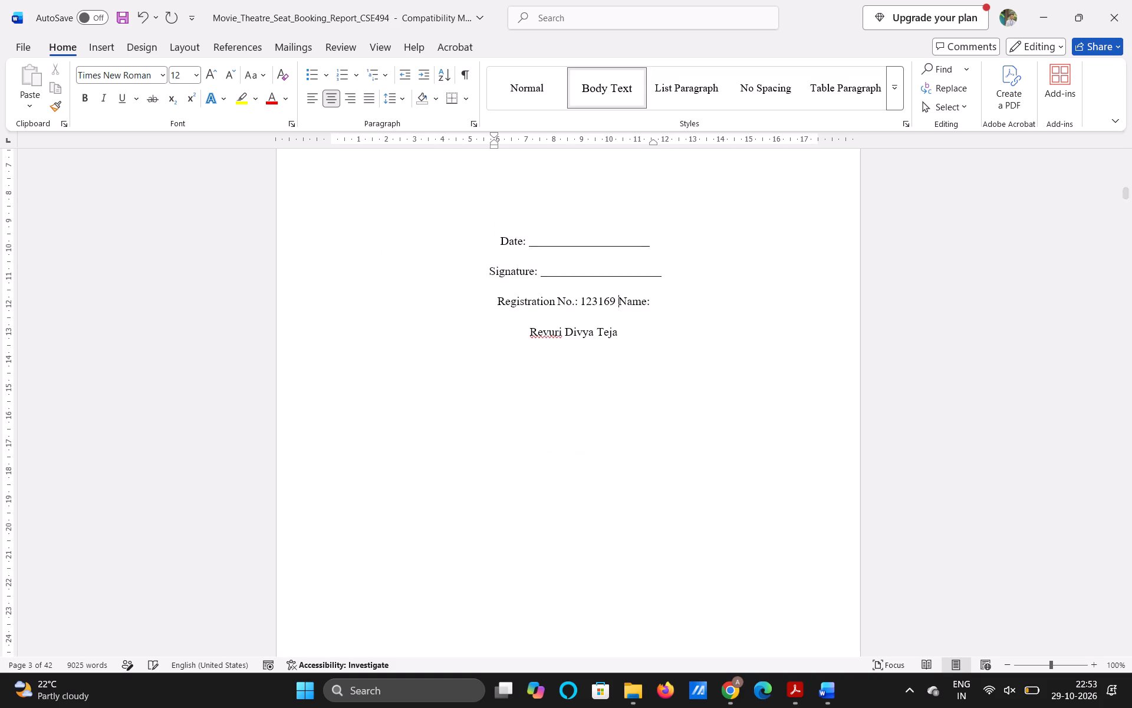
key("BackSpace")
key("BackSpace")
key("BackSpace")
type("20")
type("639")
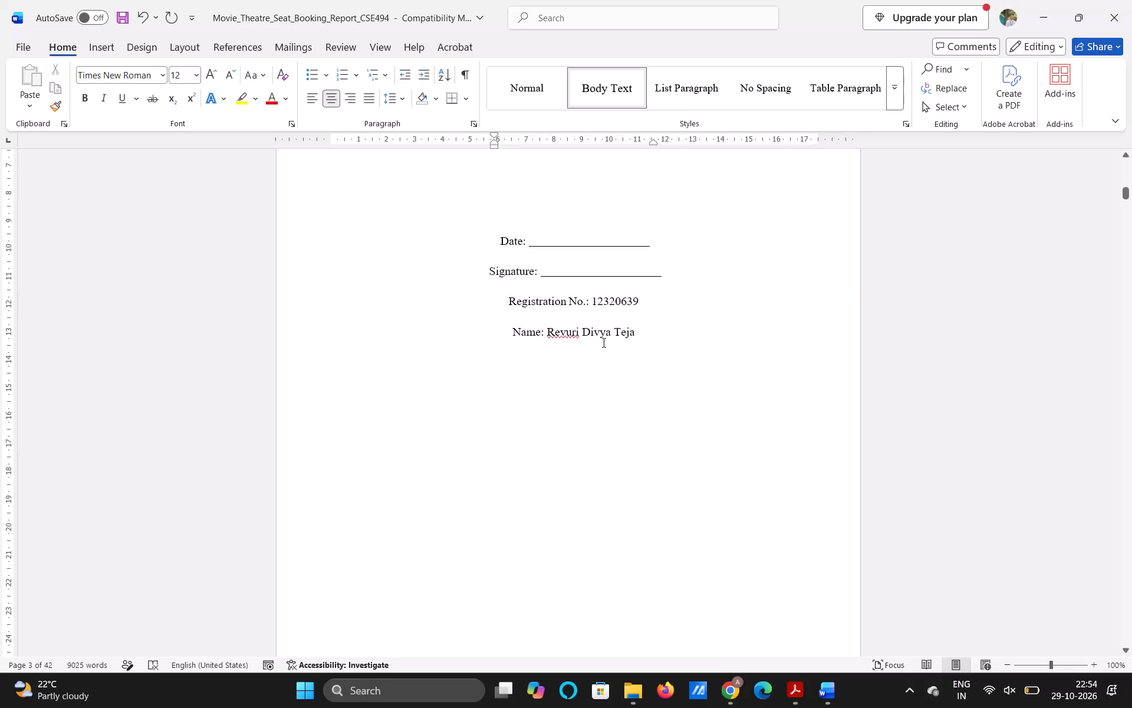
Replace the previous student's name on the Name line of the Declaration's signature block with the new student's name.
left_click_drag(634, 335, 551, 338)
key("BackSpace")
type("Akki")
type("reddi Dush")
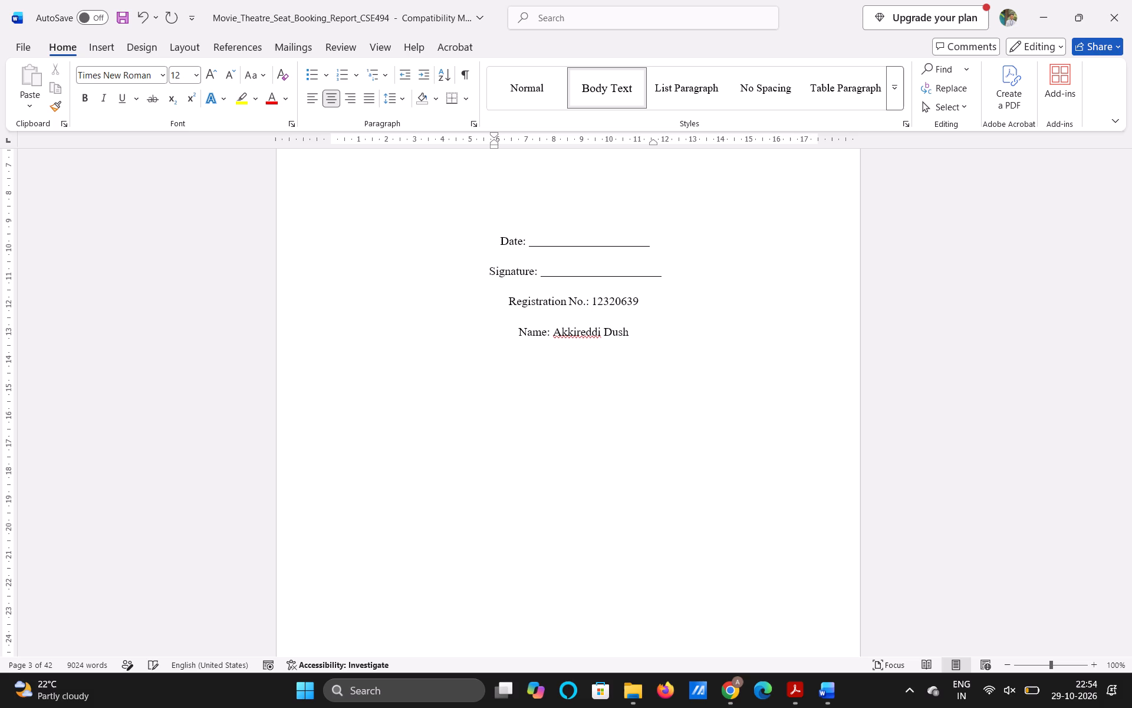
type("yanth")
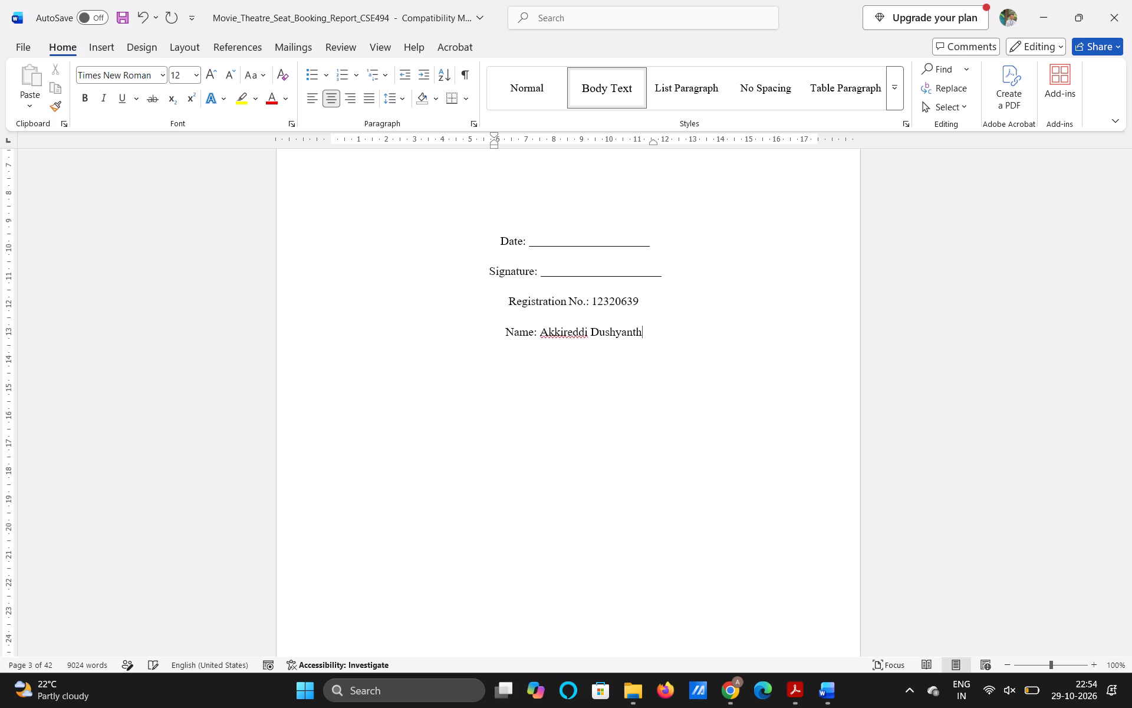
Review the report's remaining pages from the Acknowledgement through section 6.5 Query Optimization, checking the content, tables and code listings.
scroll(563, 374, "down", 4)
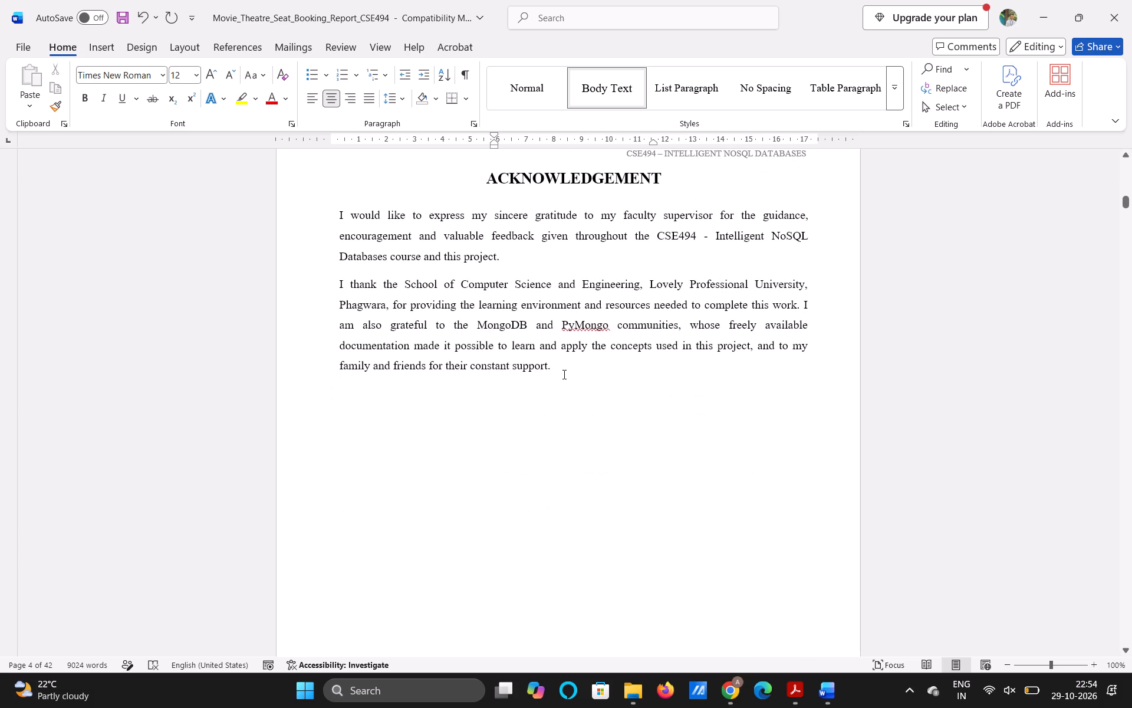
scroll(563, 374, "down", 17)
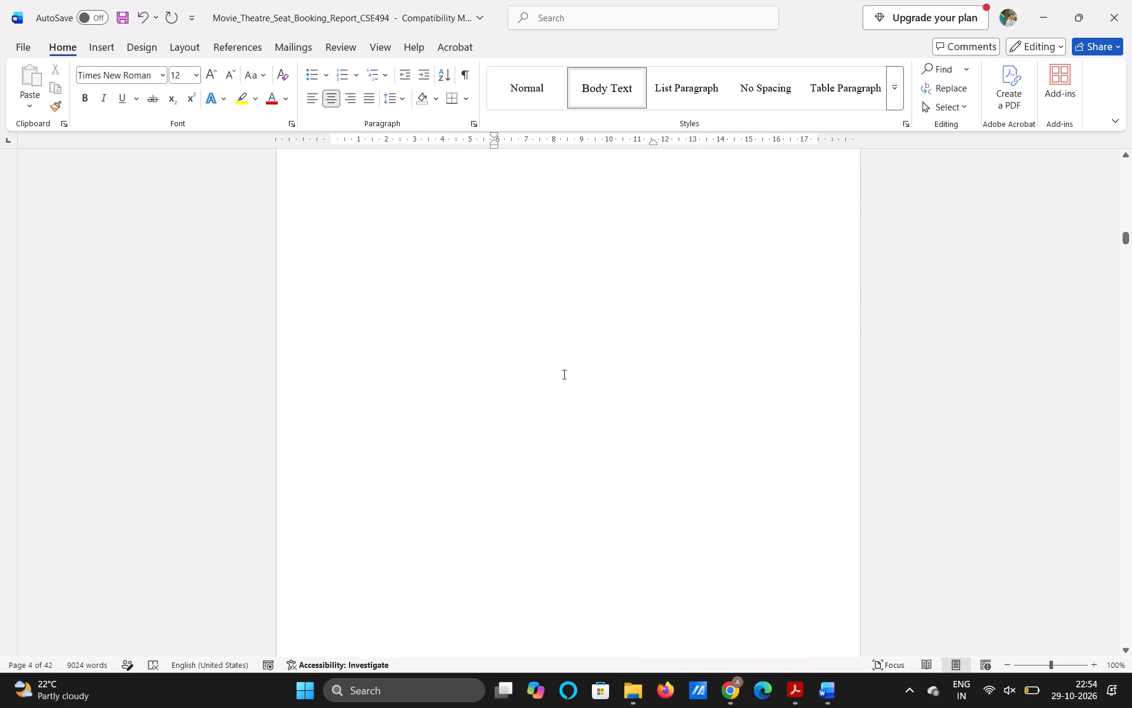
scroll(563, 374, "up", 1)
scroll(563, 374, "down", 6)
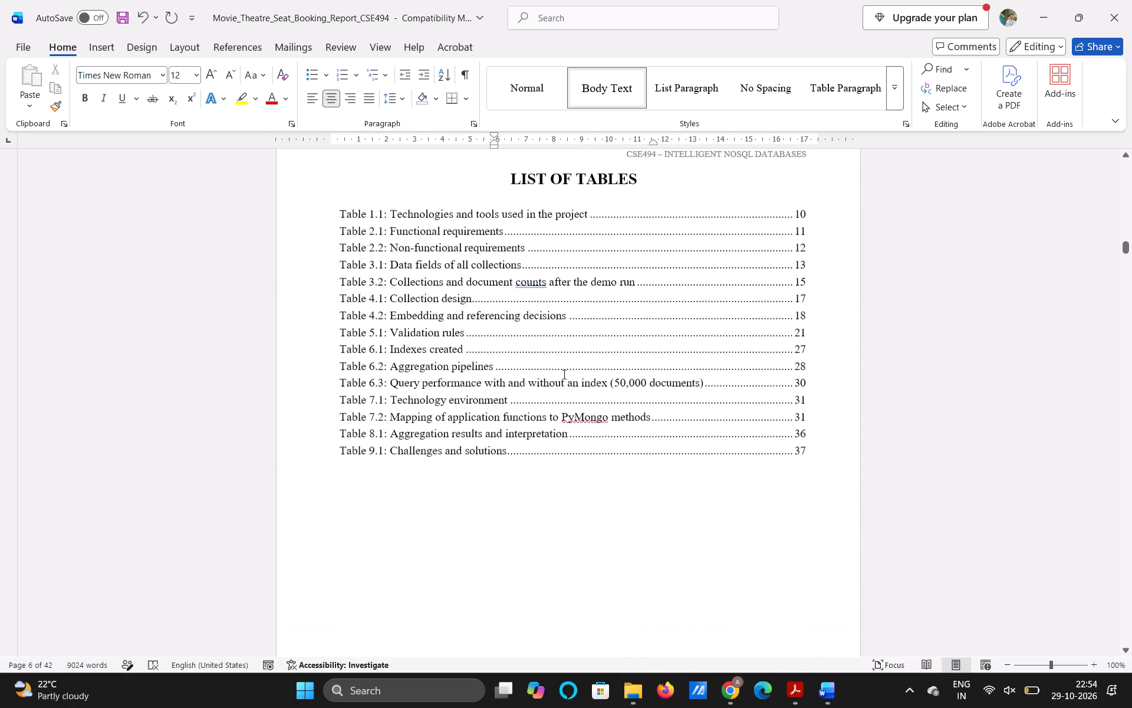
scroll(563, 374, "down", 3)
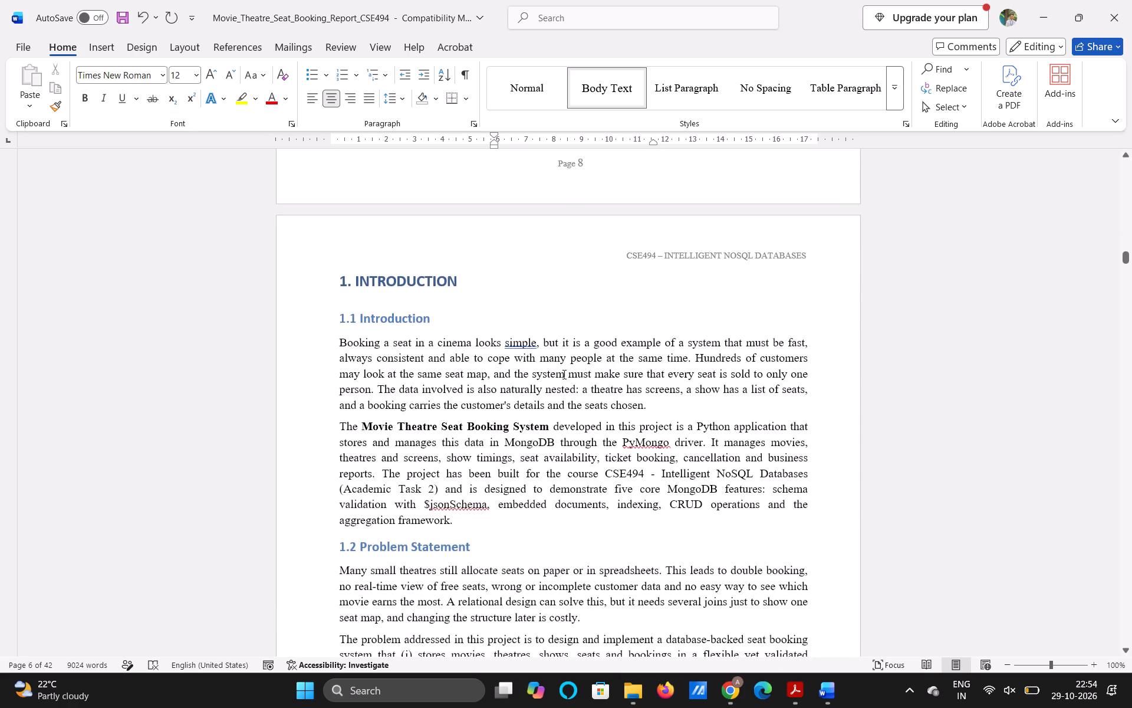
scroll(563, 374, "down", 3)
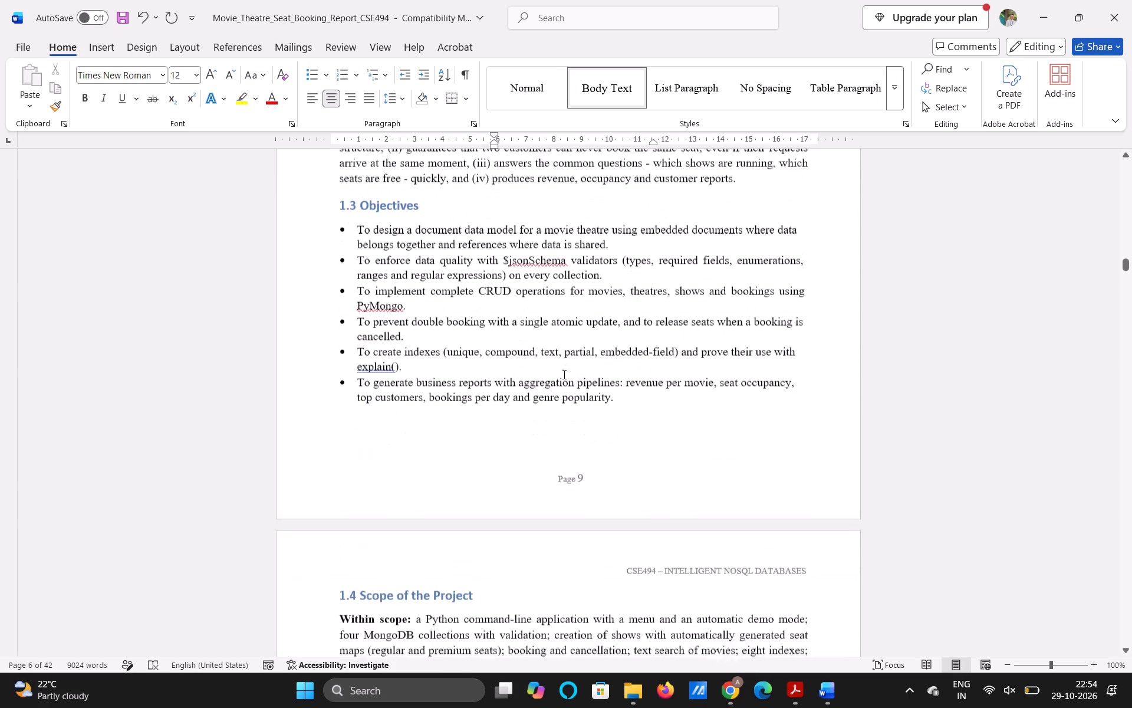
scroll(563, 374, "down", 2)
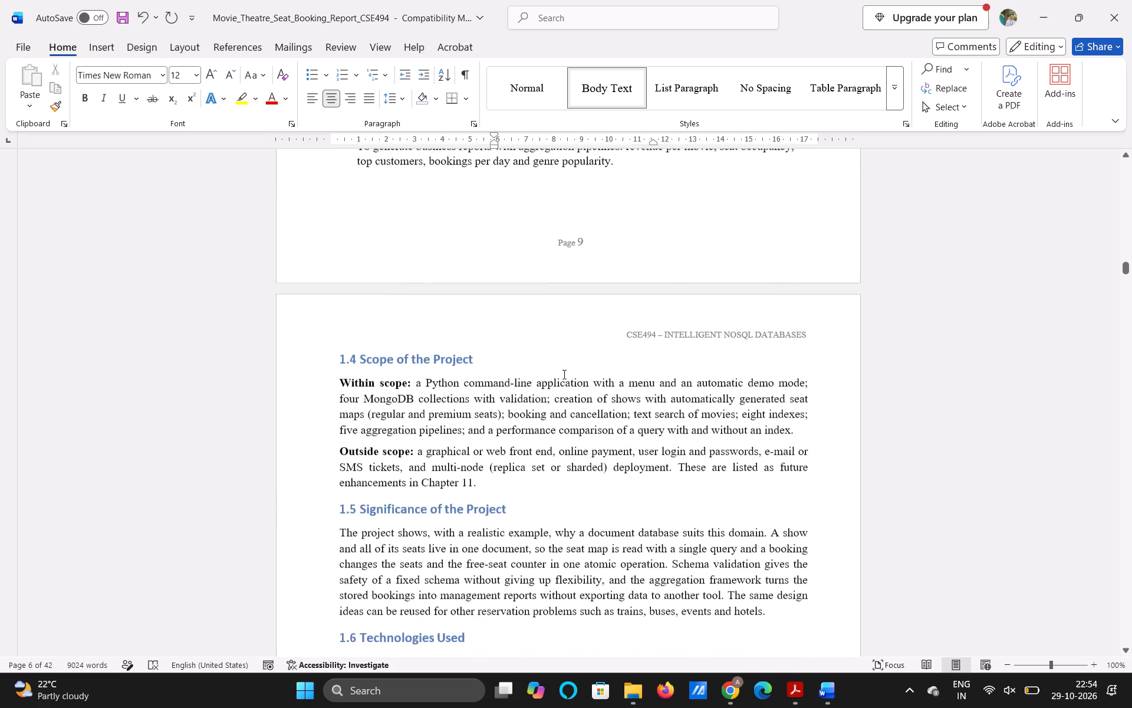
scroll(563, 374, "down", 3)
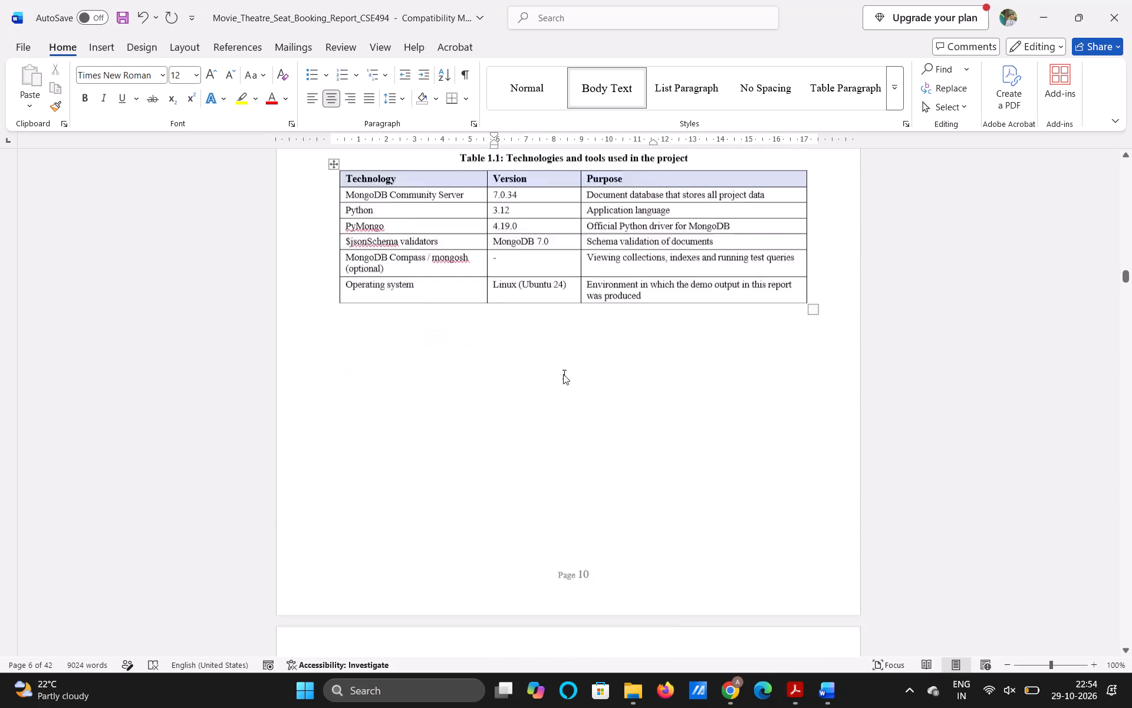
scroll(563, 374, "down", 4)
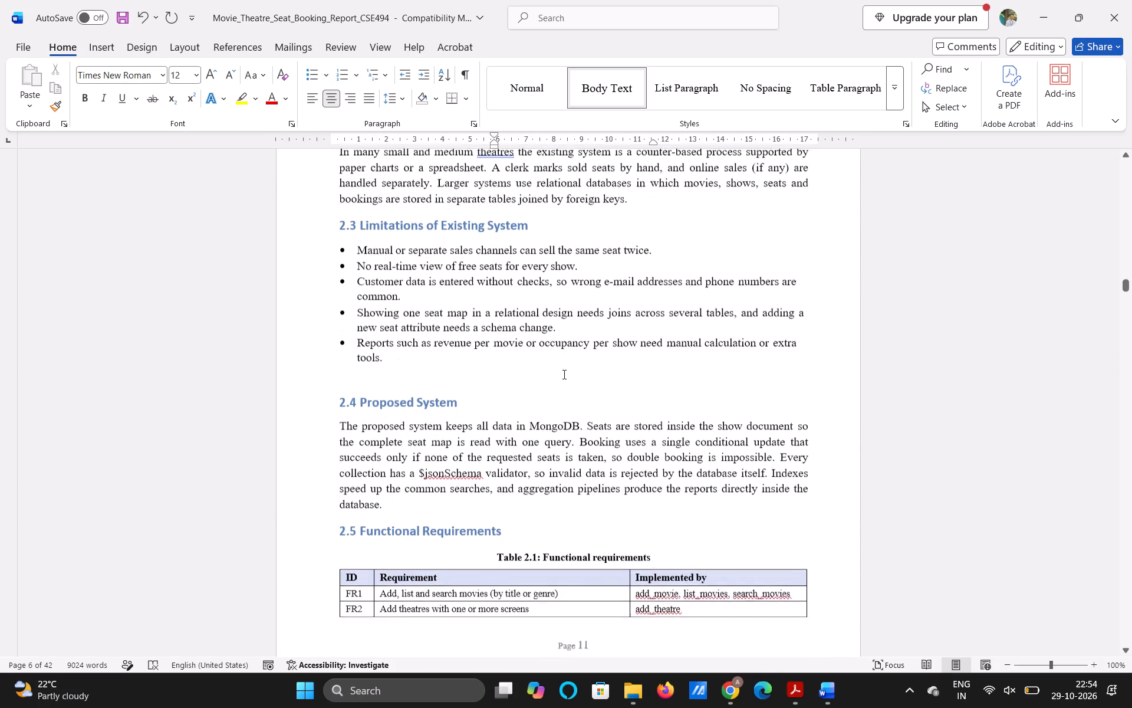
scroll(563, 374, "down", 3)
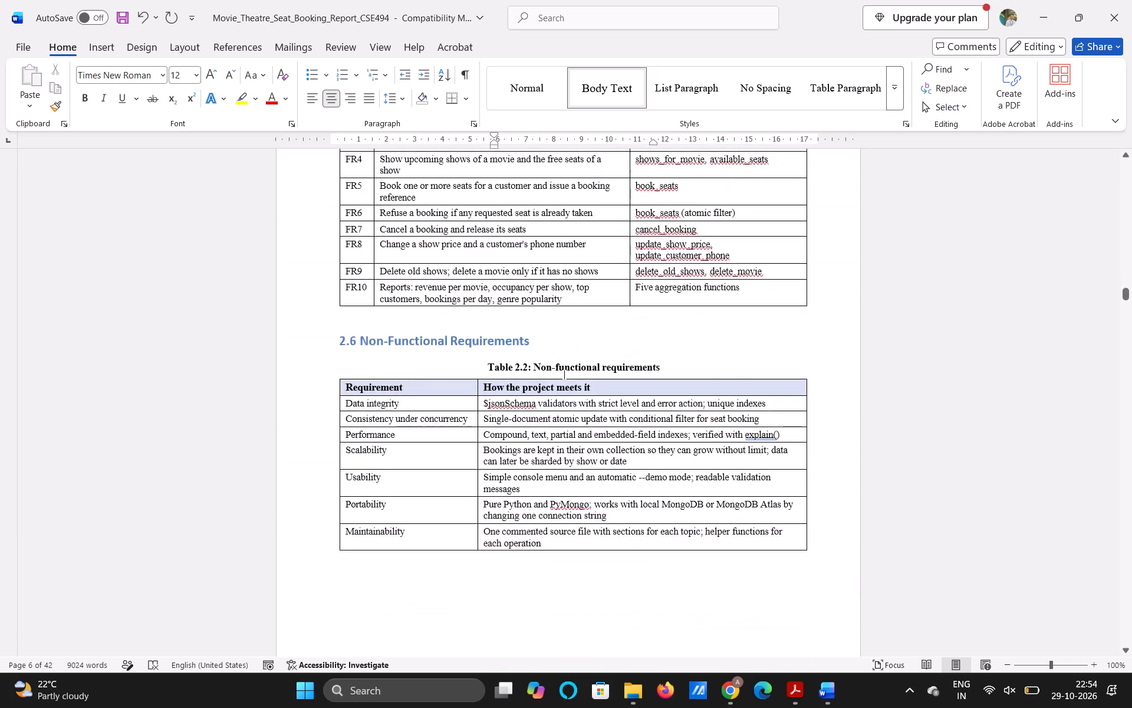
scroll(563, 374, "down", 3)
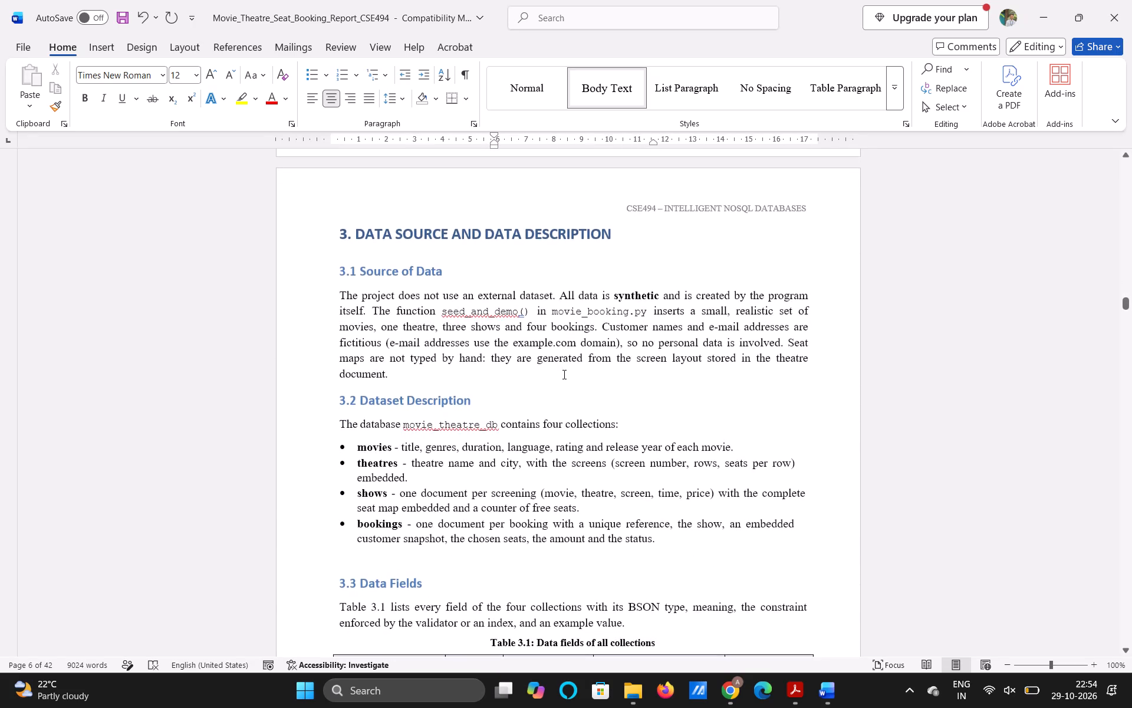
scroll(563, 374, "down", 6)
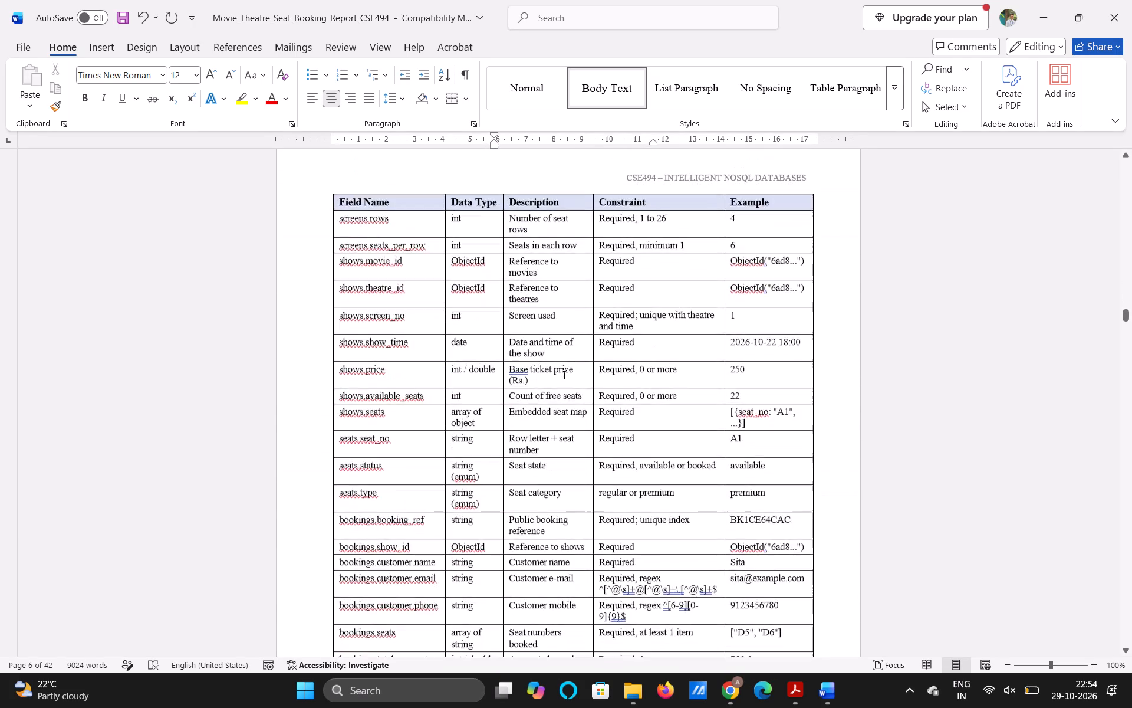
scroll(563, 374, "down", 4)
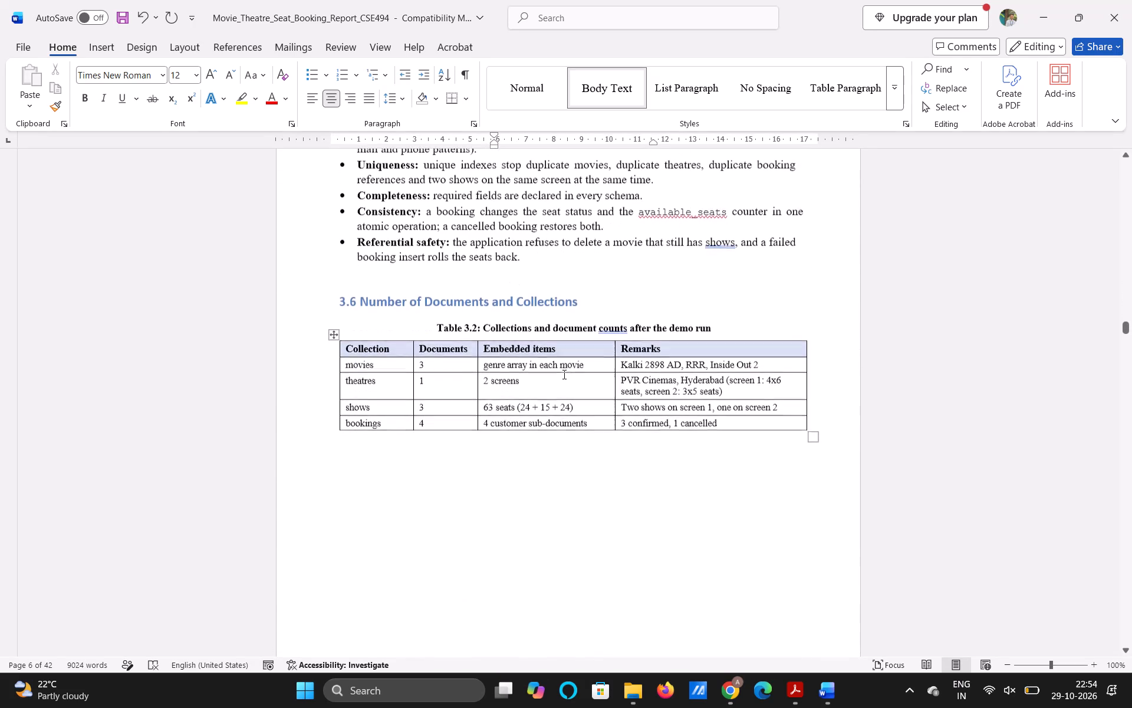
scroll(563, 374, "down", 3)
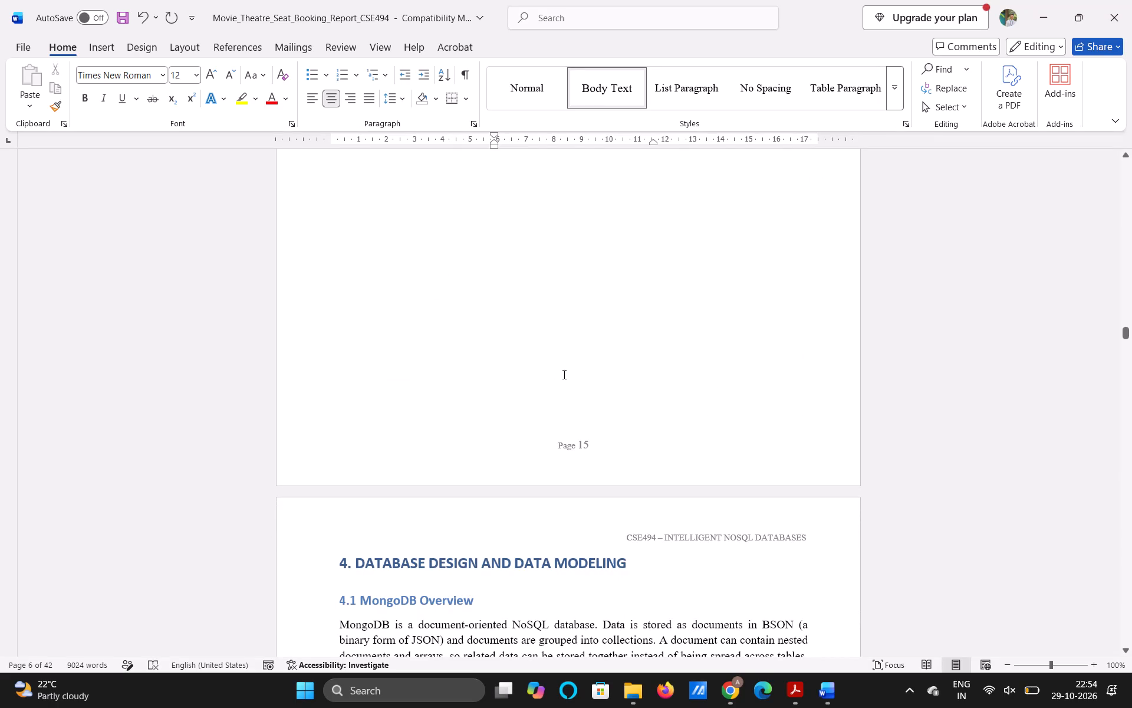
scroll(563, 374, "down", 4)
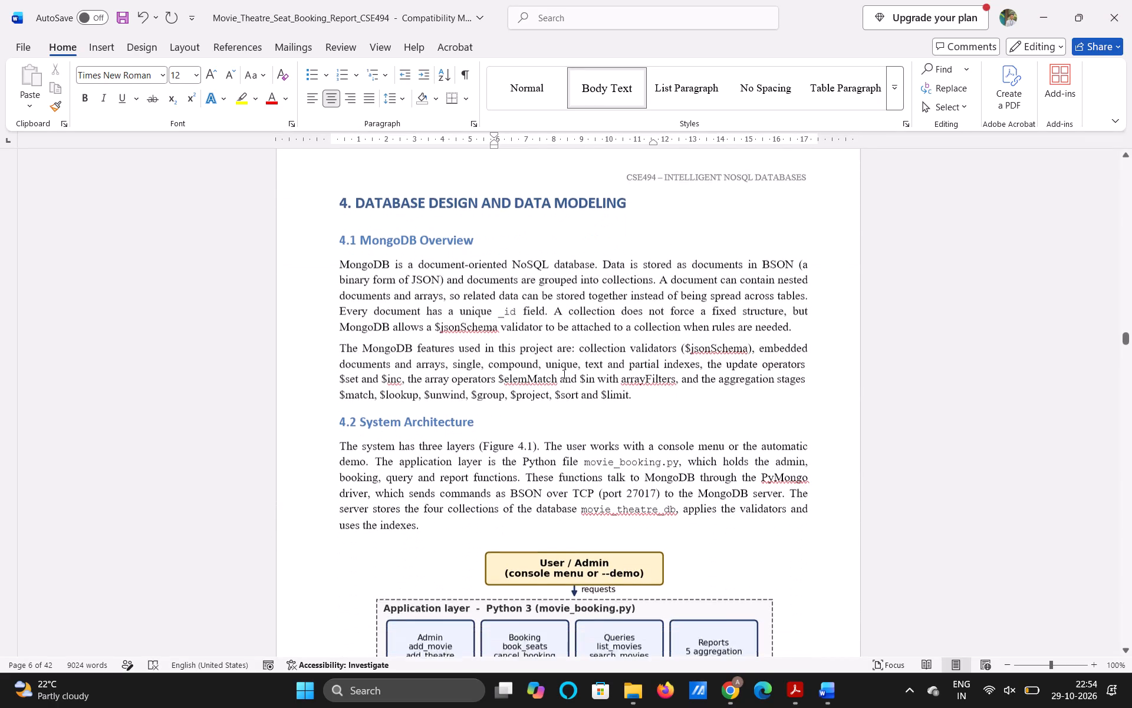
scroll(563, 374, "down", 4)
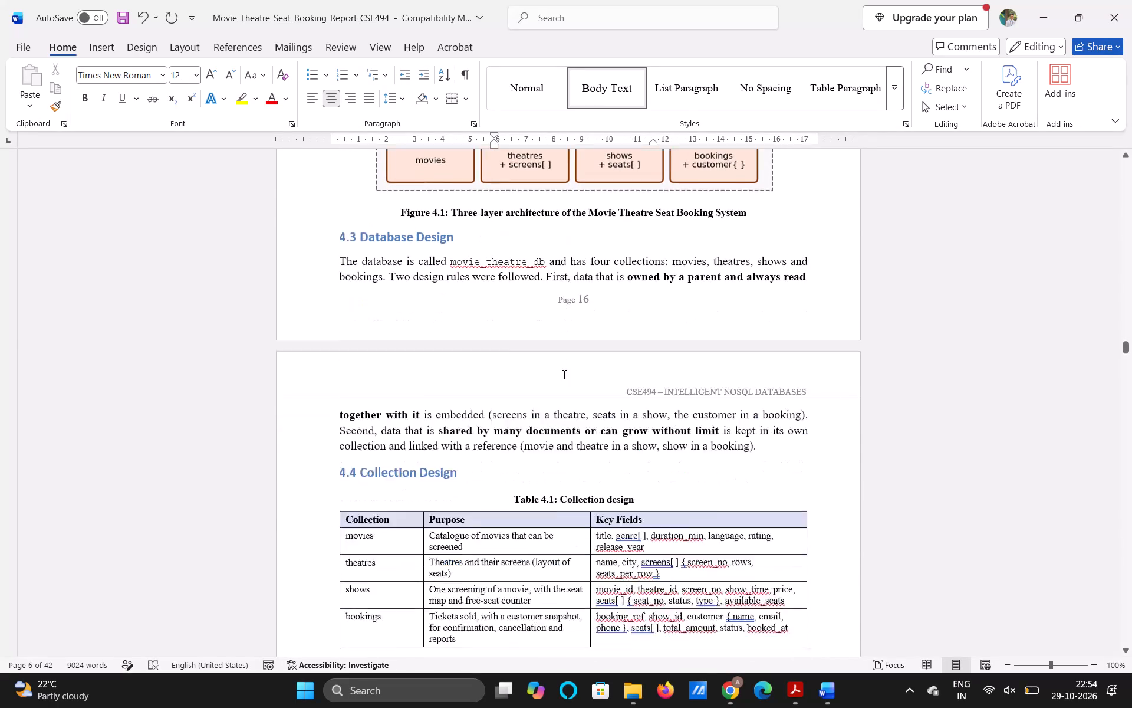
scroll(563, 374, "down", 4)
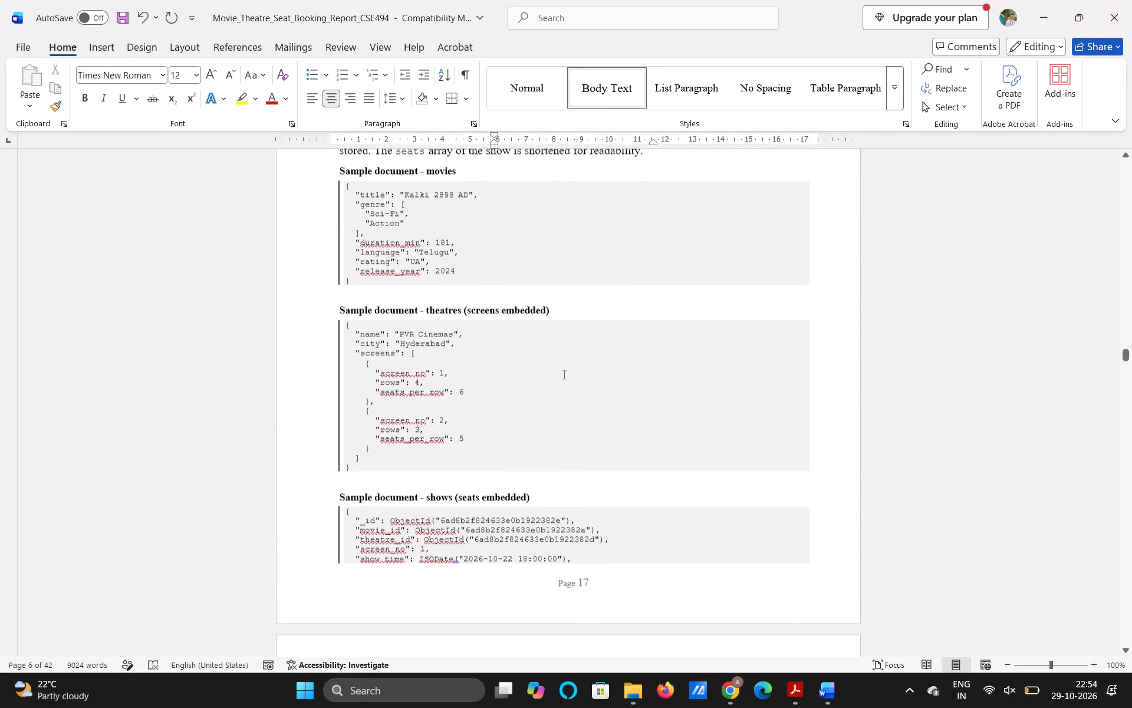
scroll(563, 374, "down", 5)
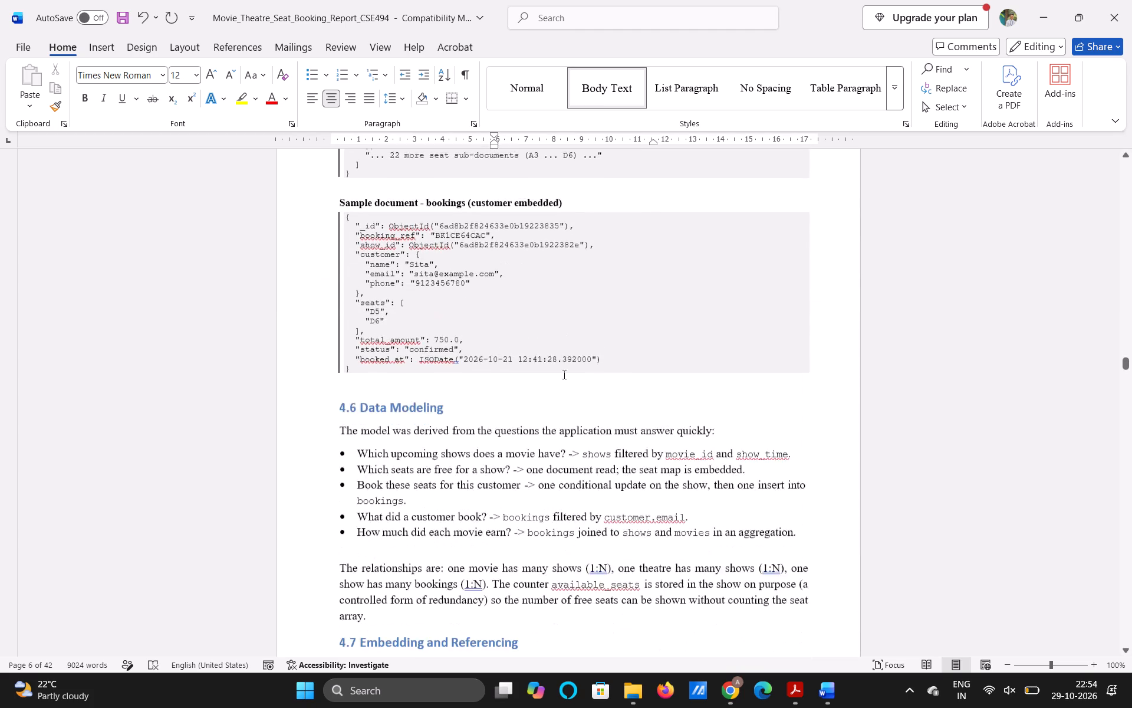
scroll(563, 374, "down", 4)
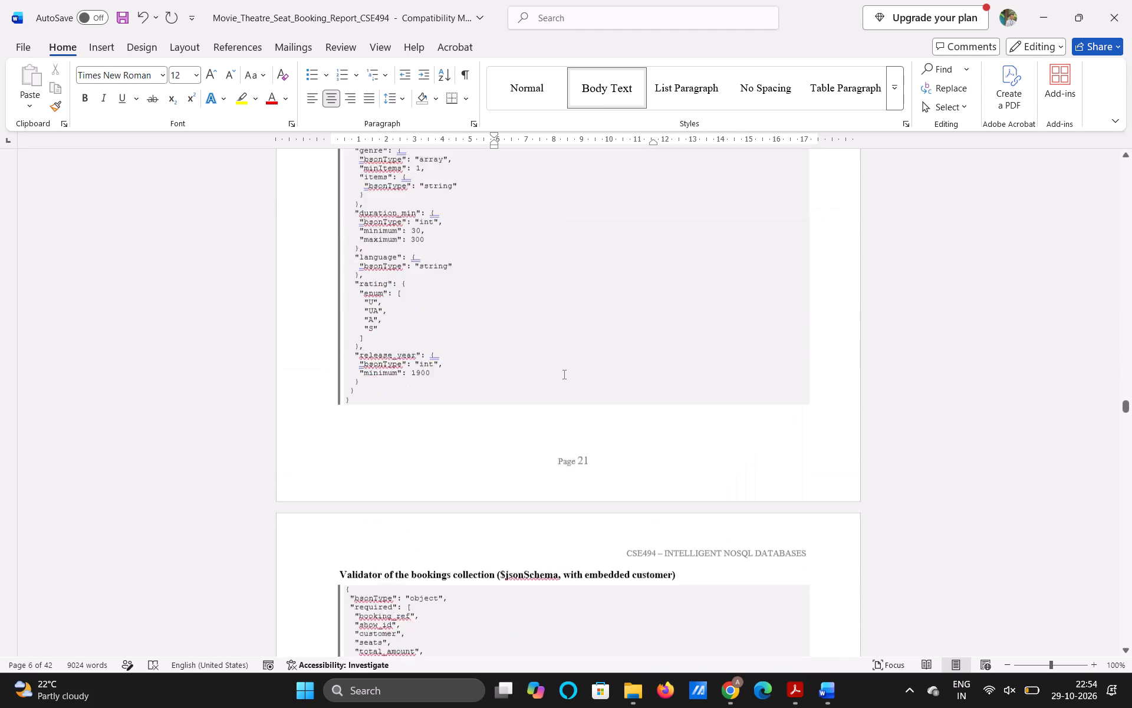
scroll(563, 374, "down", 7)
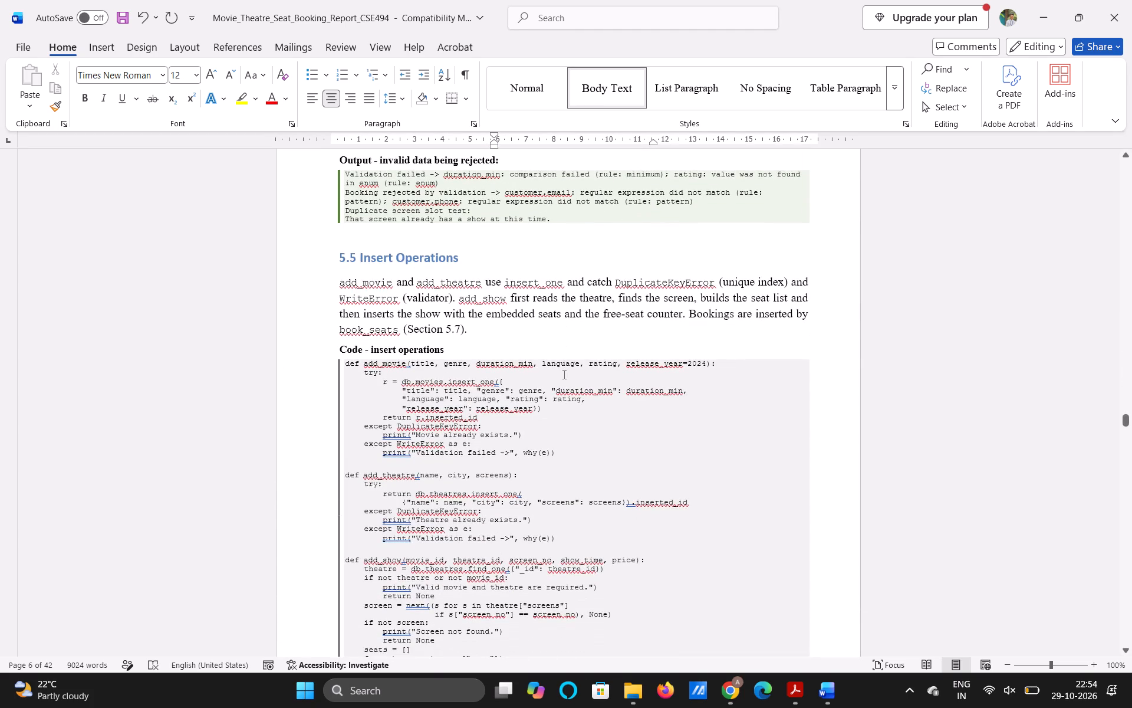
scroll(563, 374, "down", 5)
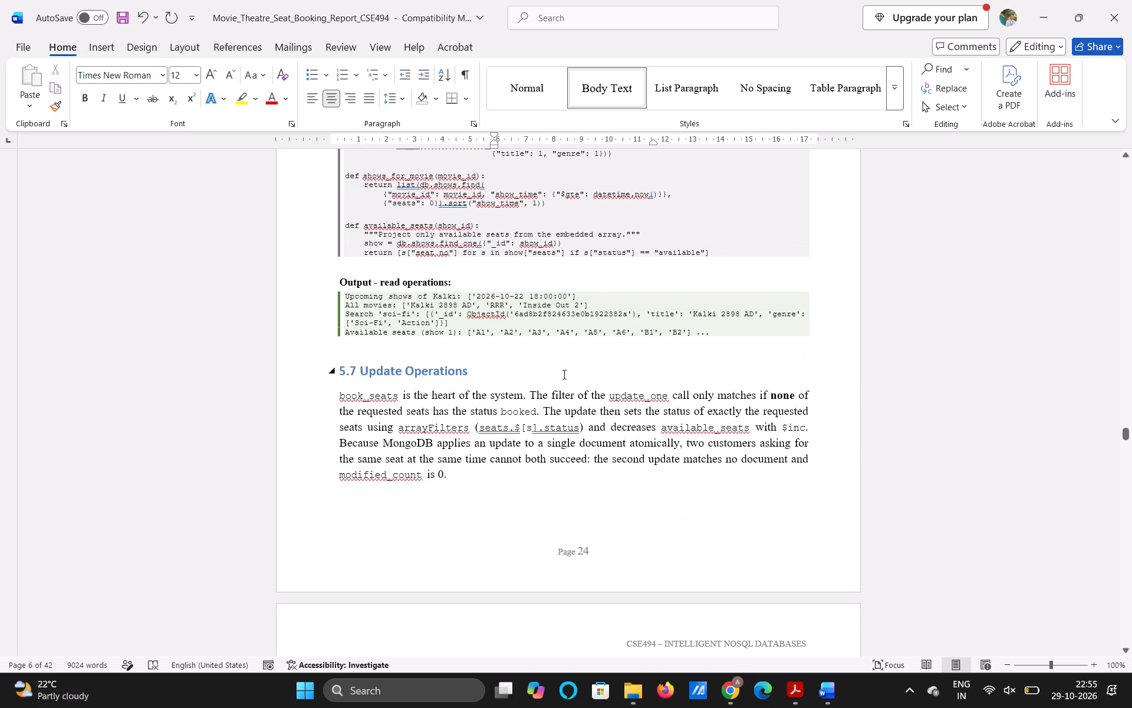
left_click(563, 374)
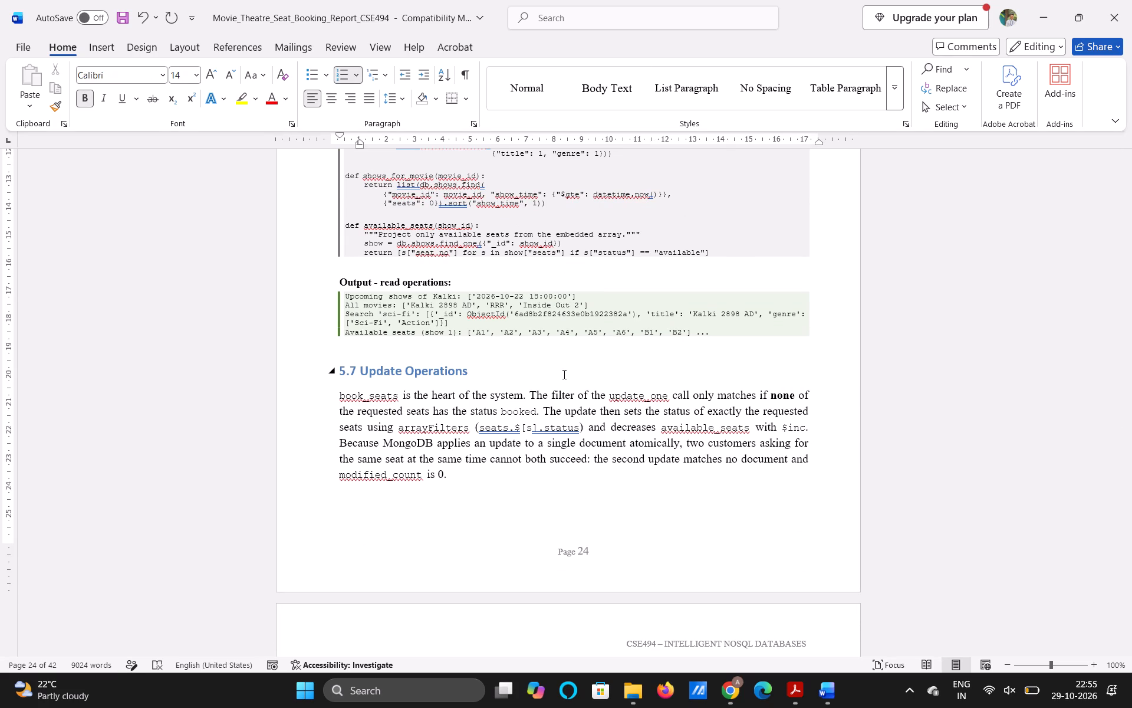
scroll(563, 374, "down", 2)
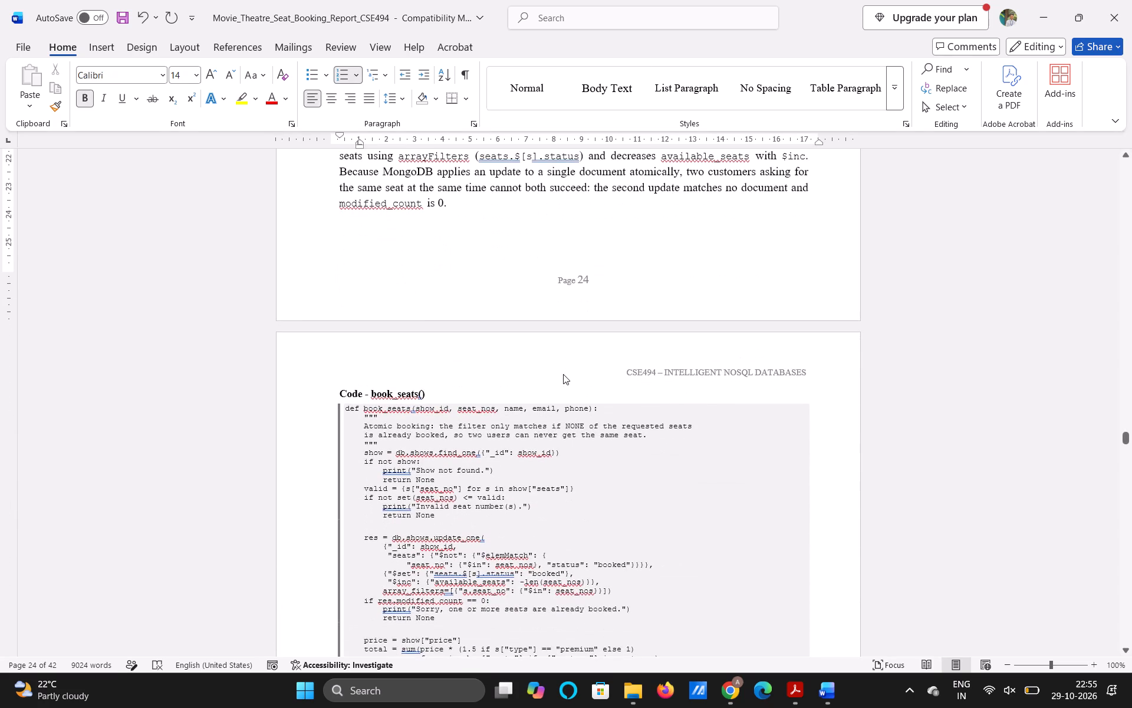
scroll(563, 374, "down", 4)
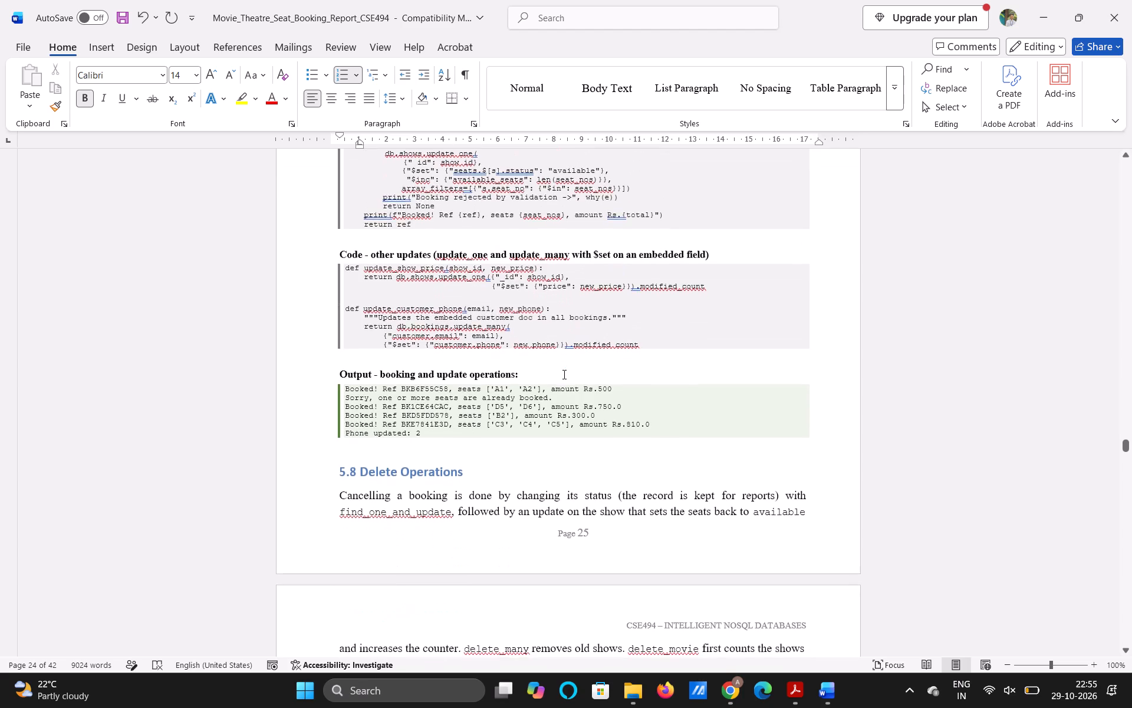
scroll(563, 374, "down", 6)
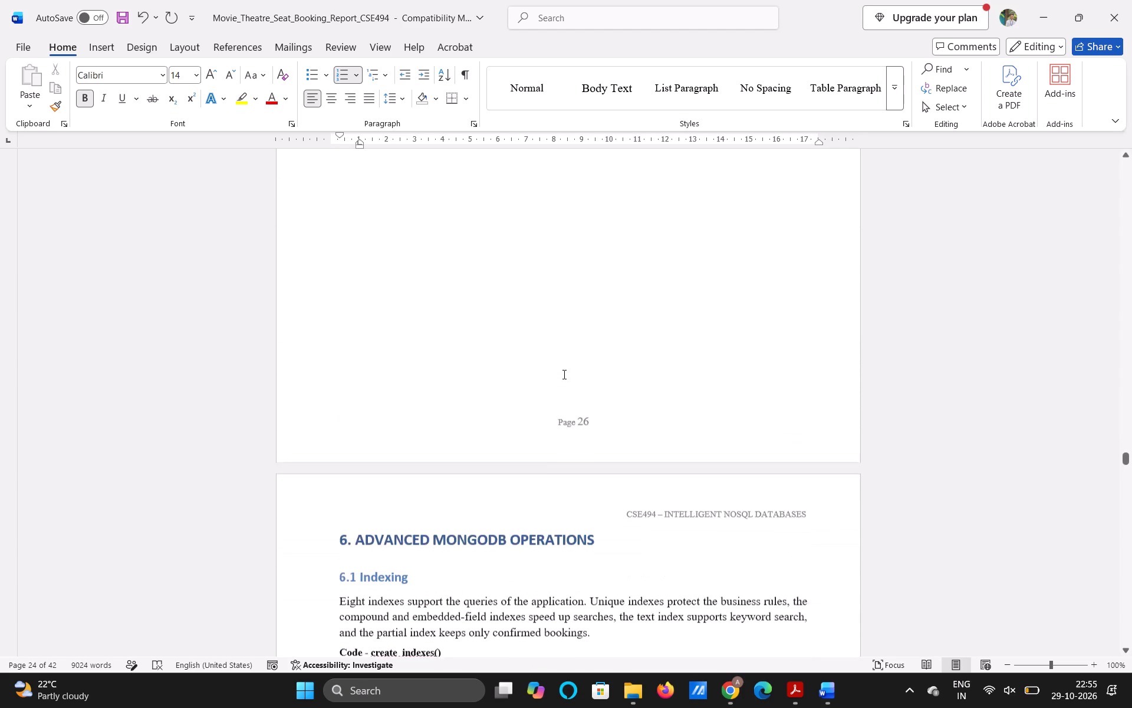
scroll(563, 374, "down", 11)
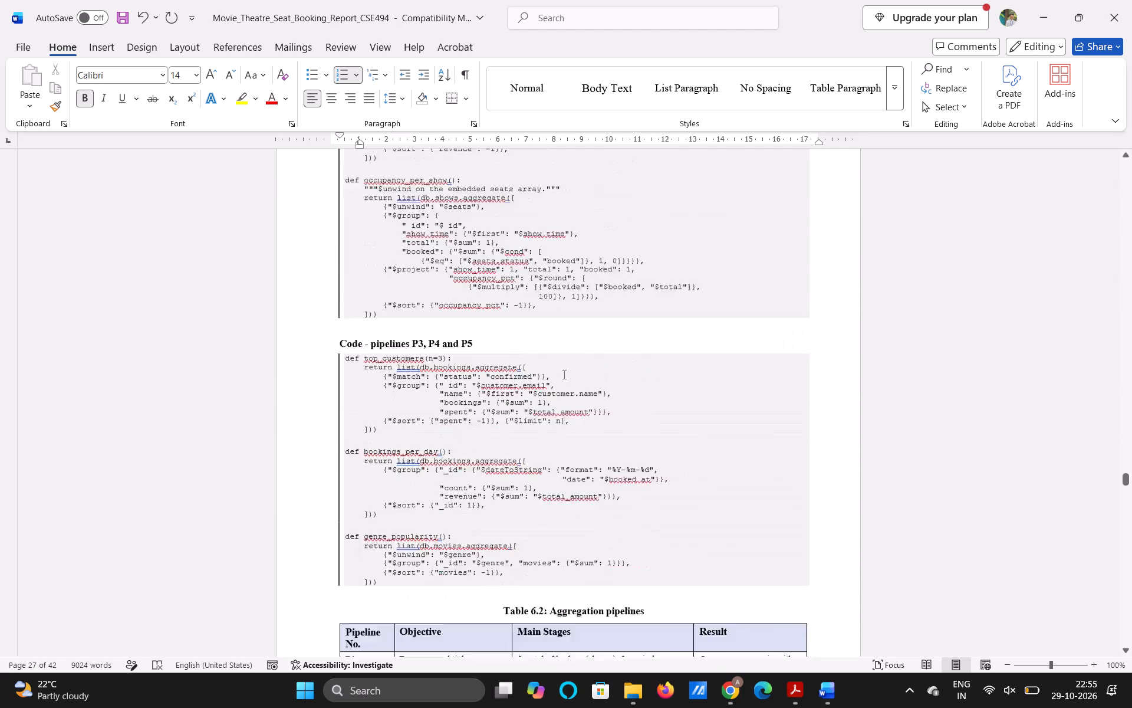
scroll(563, 374, "down", 5)
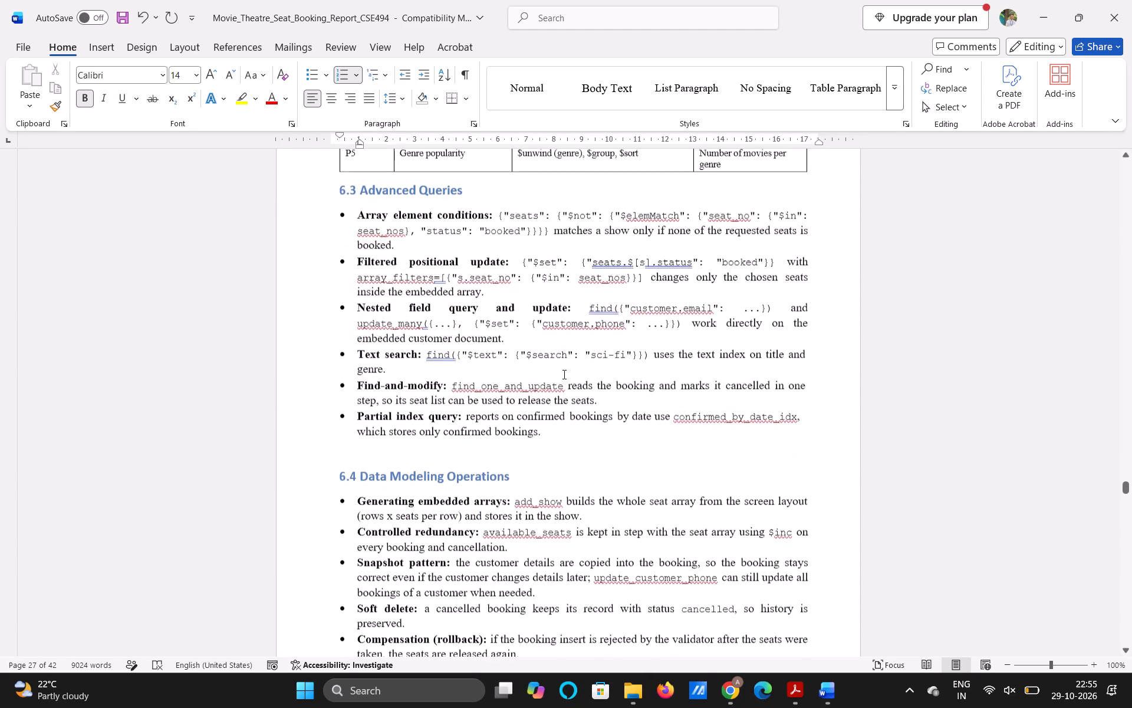
scroll(563, 374, "down", 1)
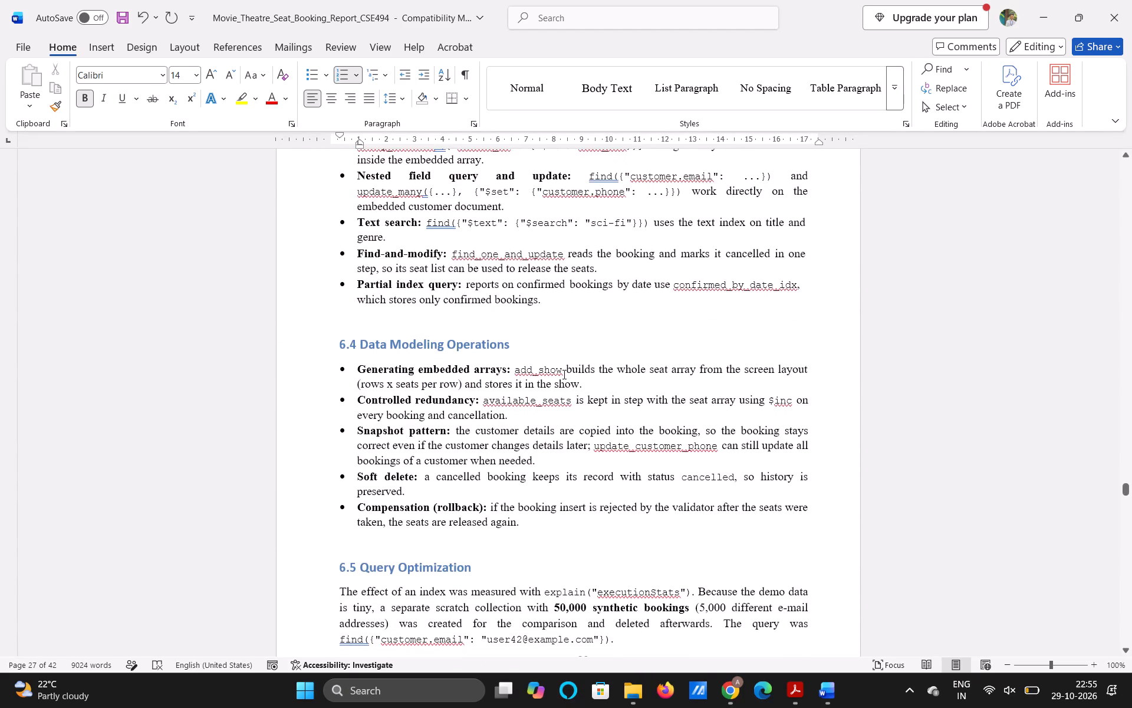
scroll(563, 374, "down", 1)
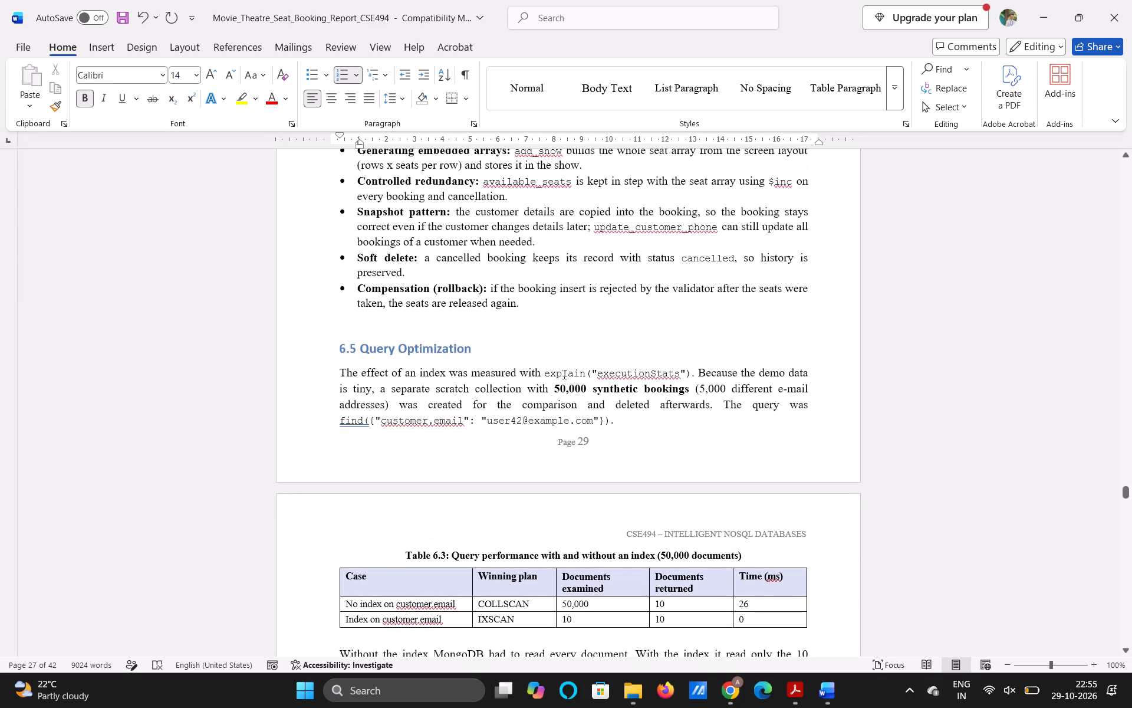
scroll(563, 374, "down", 1)
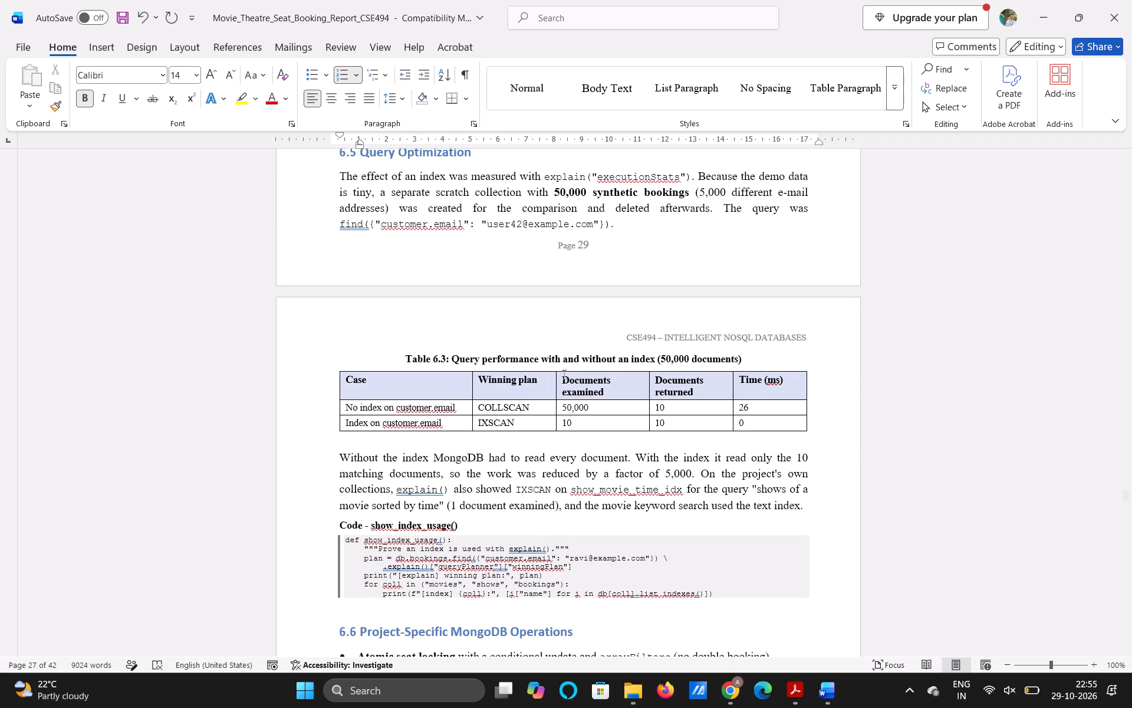
Review the report from section 6.6 Project-Specific MongoDB Operations through the Student Submission Checklist, checking the text, tables, figures and outputs.
scroll(563, 374, "down", 4)
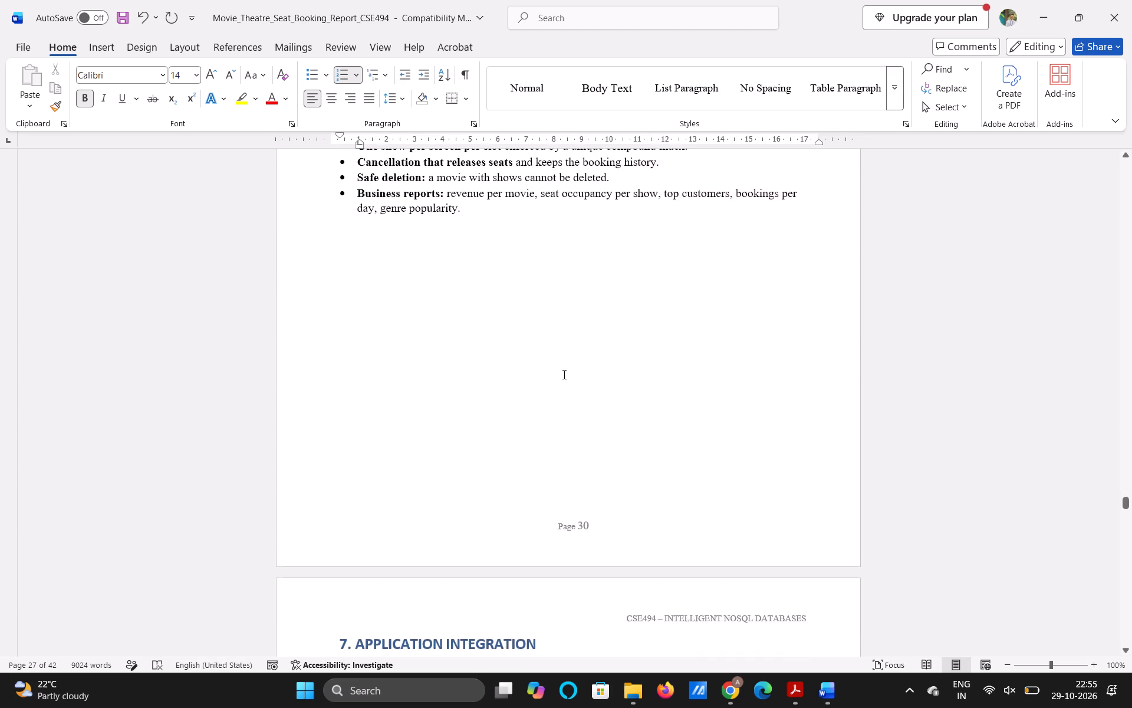
scroll(563, 374, "down", 9)
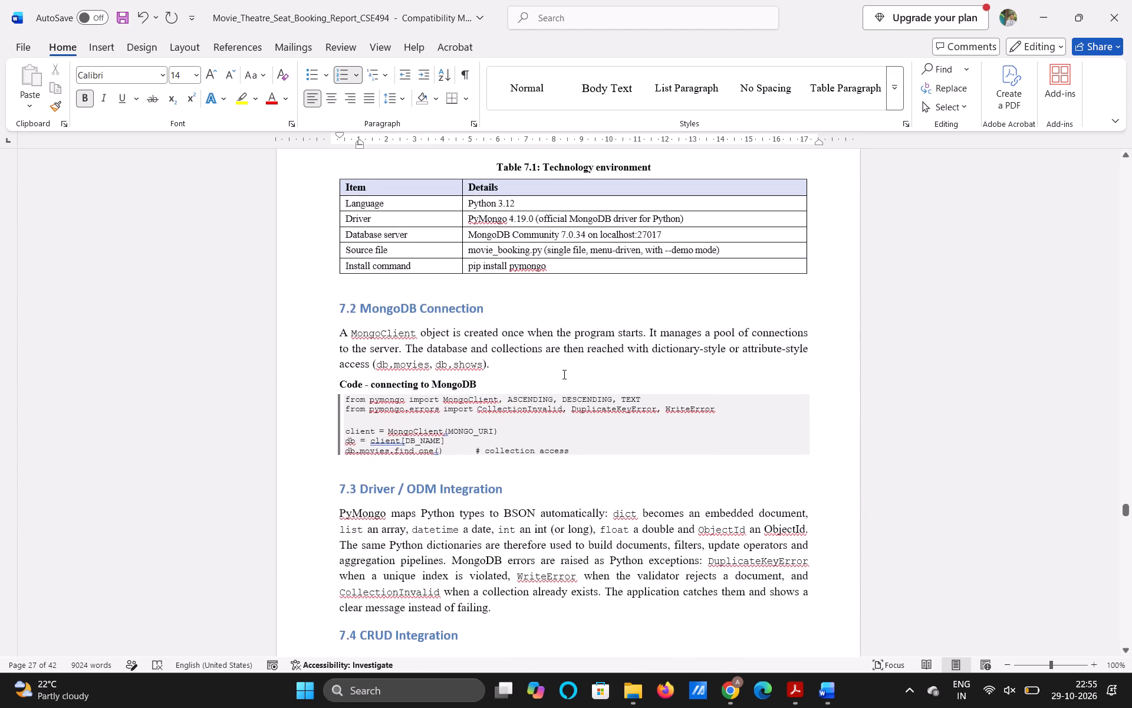
scroll(563, 374, "down", 6)
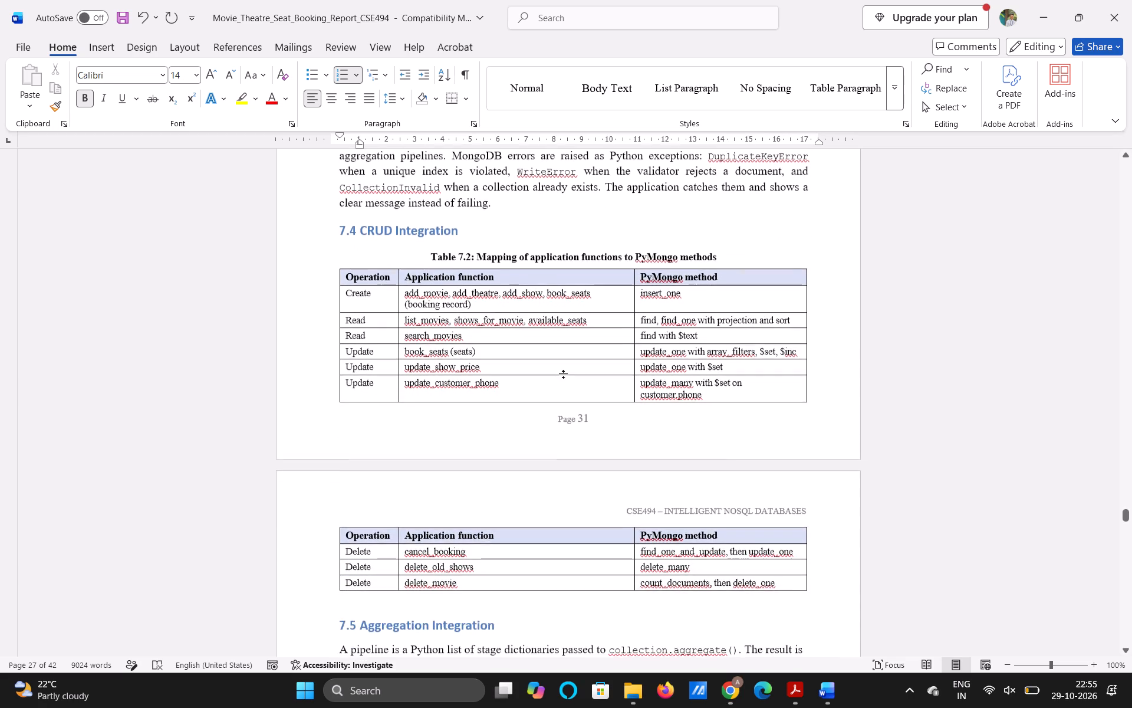
scroll(563, 374, "down", 7)
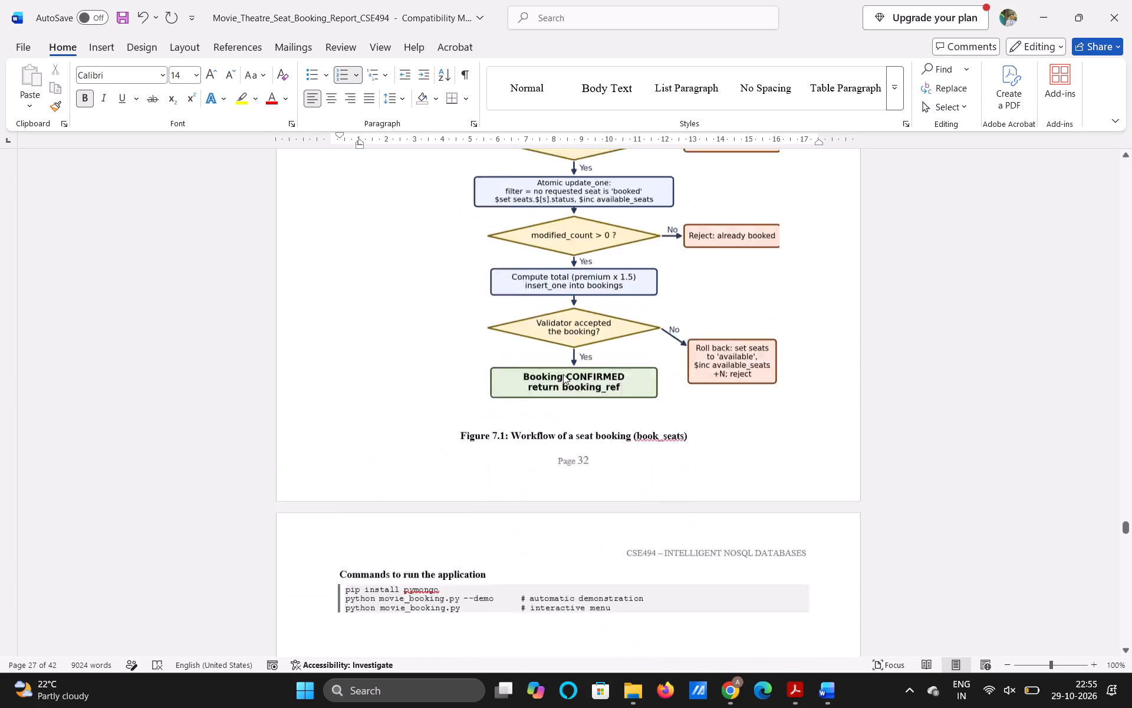
scroll(572, 306, "down", 14)
scroll(572, 306, "down", 20)
scroll(572, 306, "down", 3)
scroll(572, 306, "down", 20)
scroll(572, 306, "down", 15)
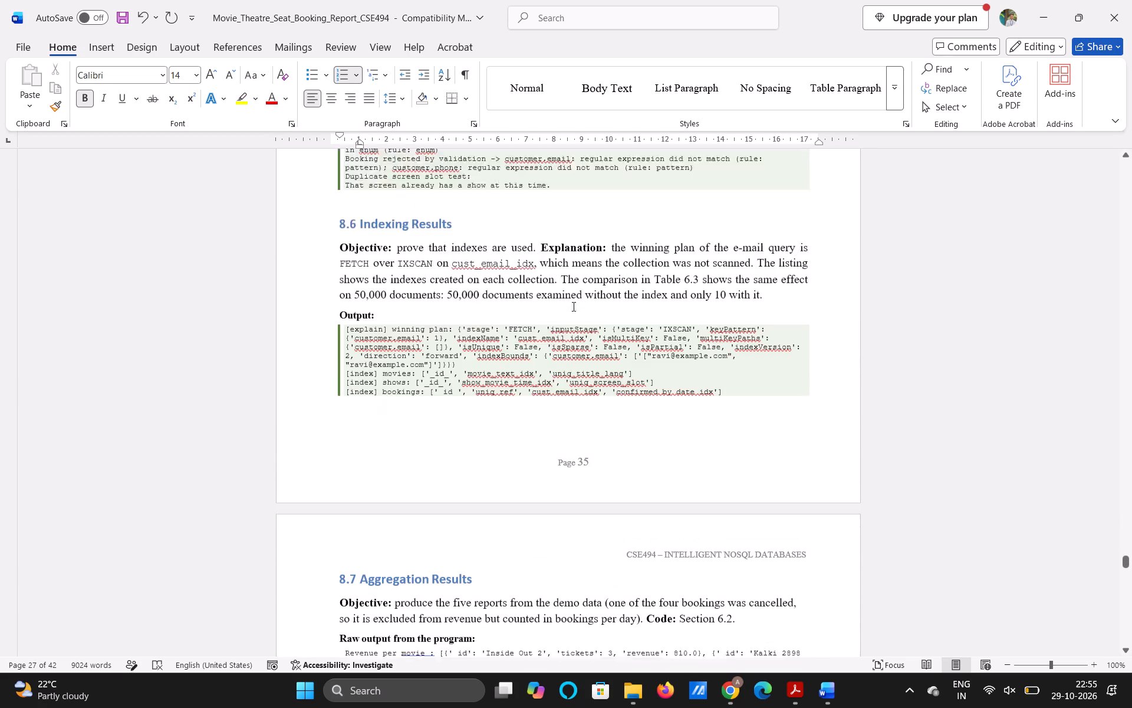
scroll(572, 306, "down", 15)
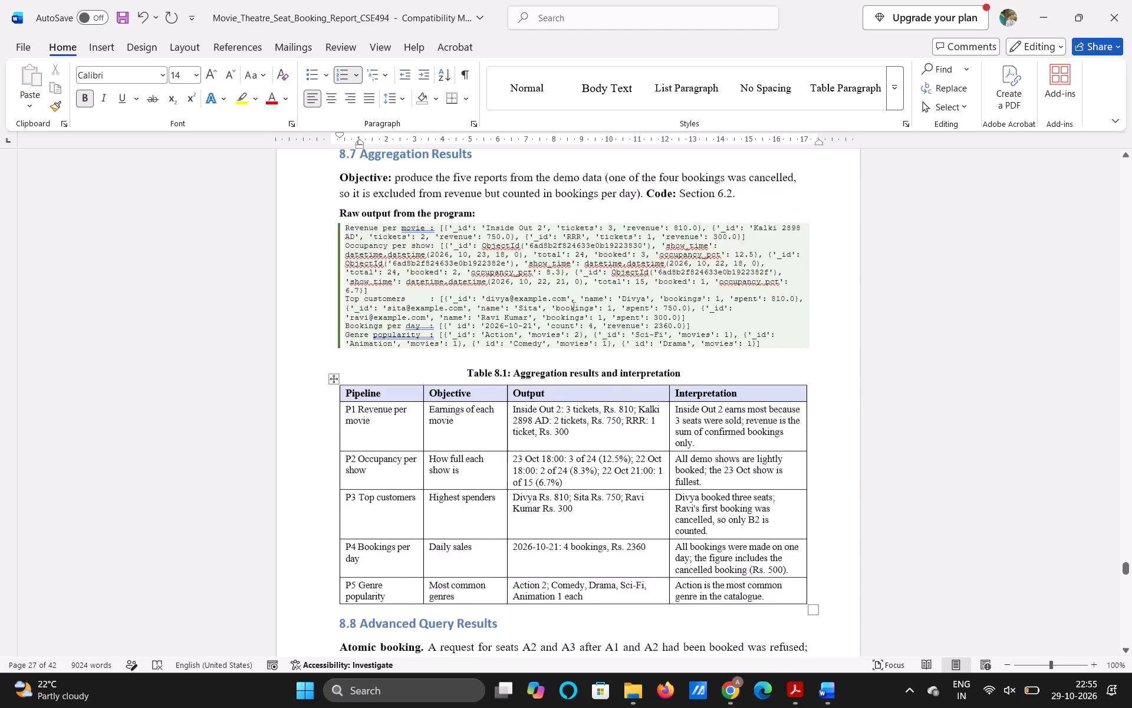
scroll(572, 306, "down", 3)
scroll(572, 306, "down", 20)
scroll(572, 306, "down", 20)
scroll(572, 306, "down", 9)
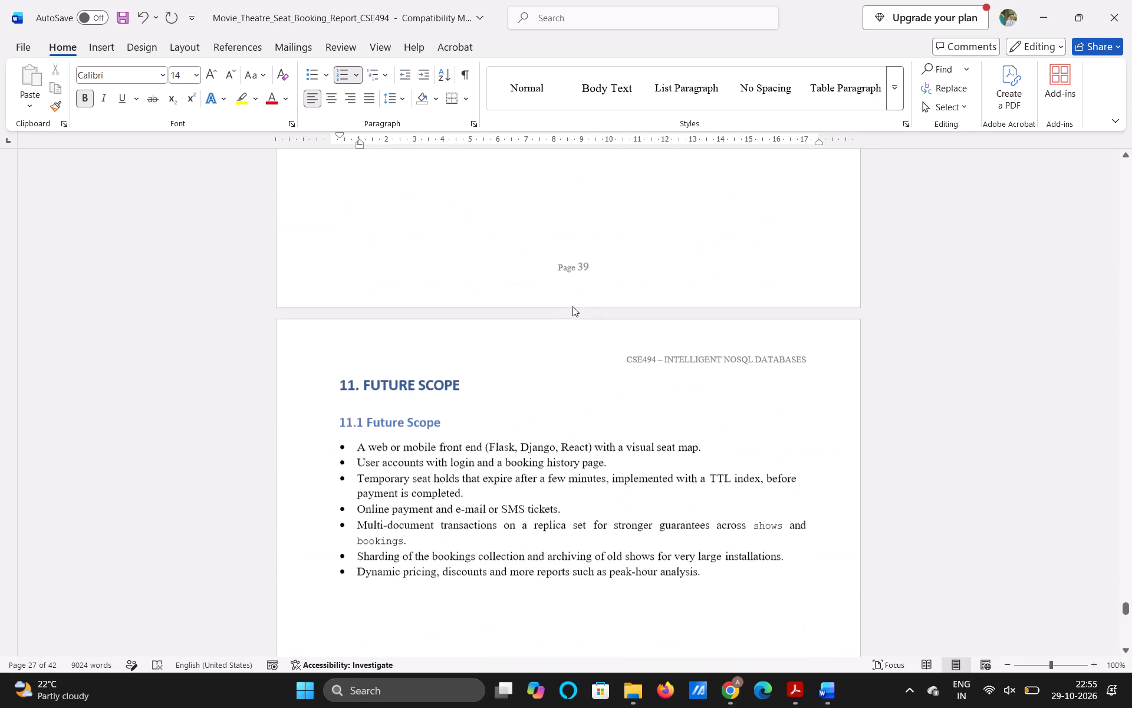
scroll(572, 306, "down", 11)
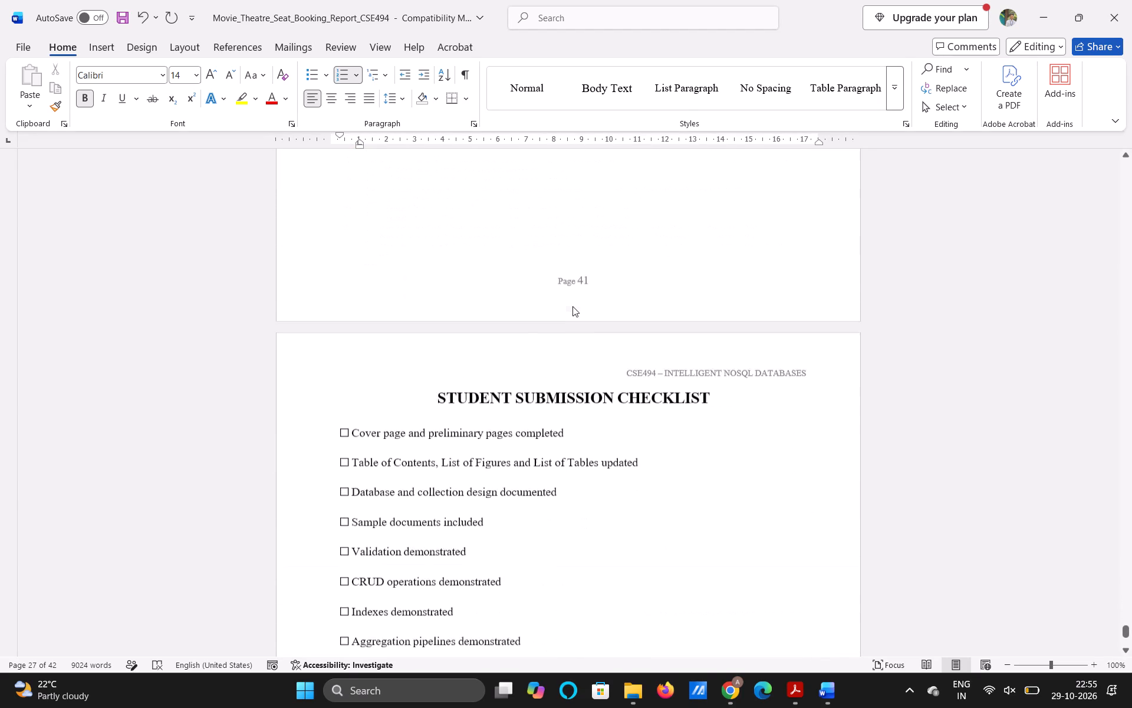
scroll(572, 306, "down", 2)
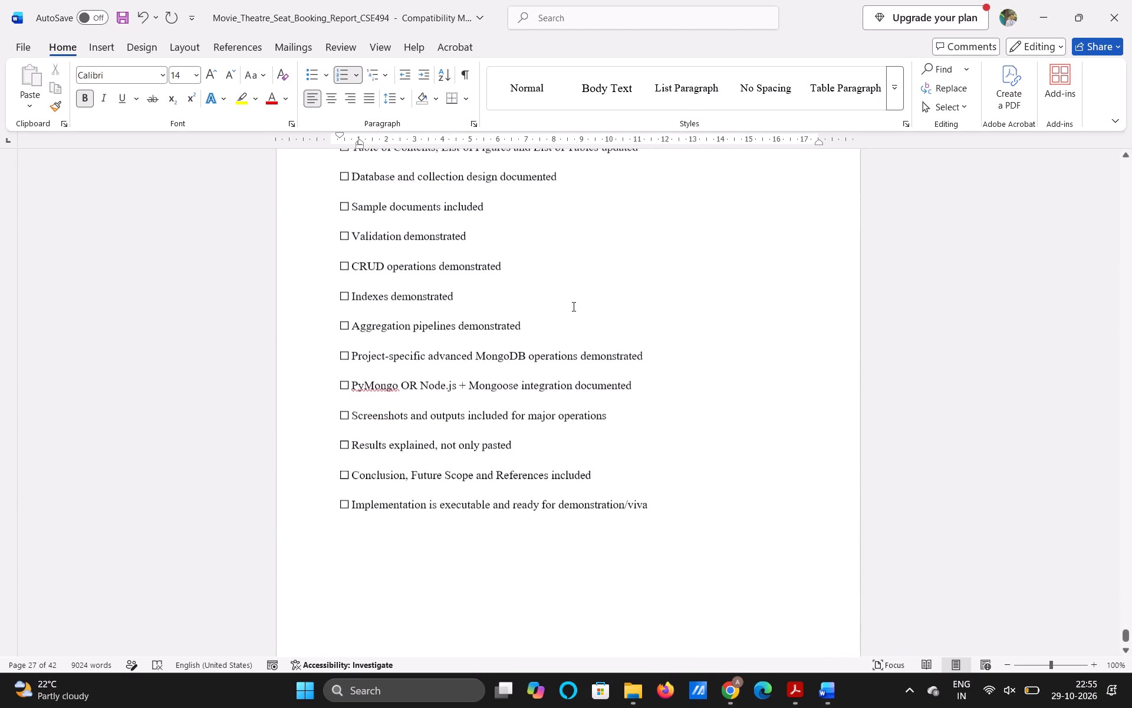
scroll(572, 306, "down", 16)
scroll(572, 306, "down", 11)
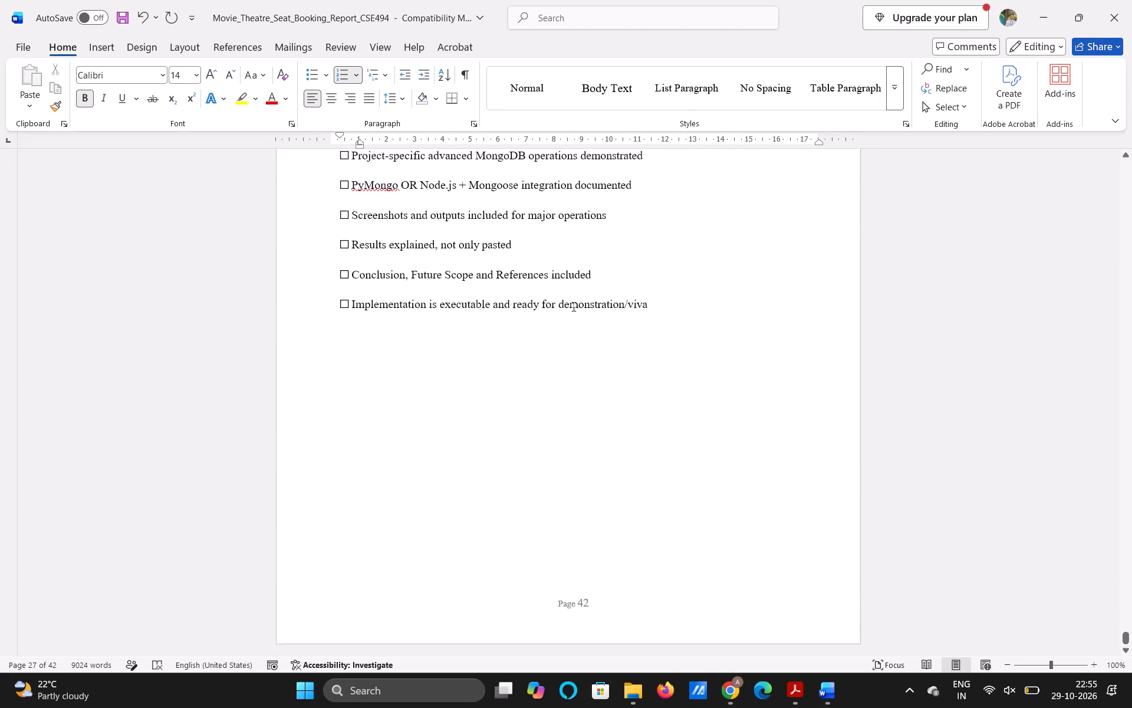
scroll(572, 306, "up", 2)
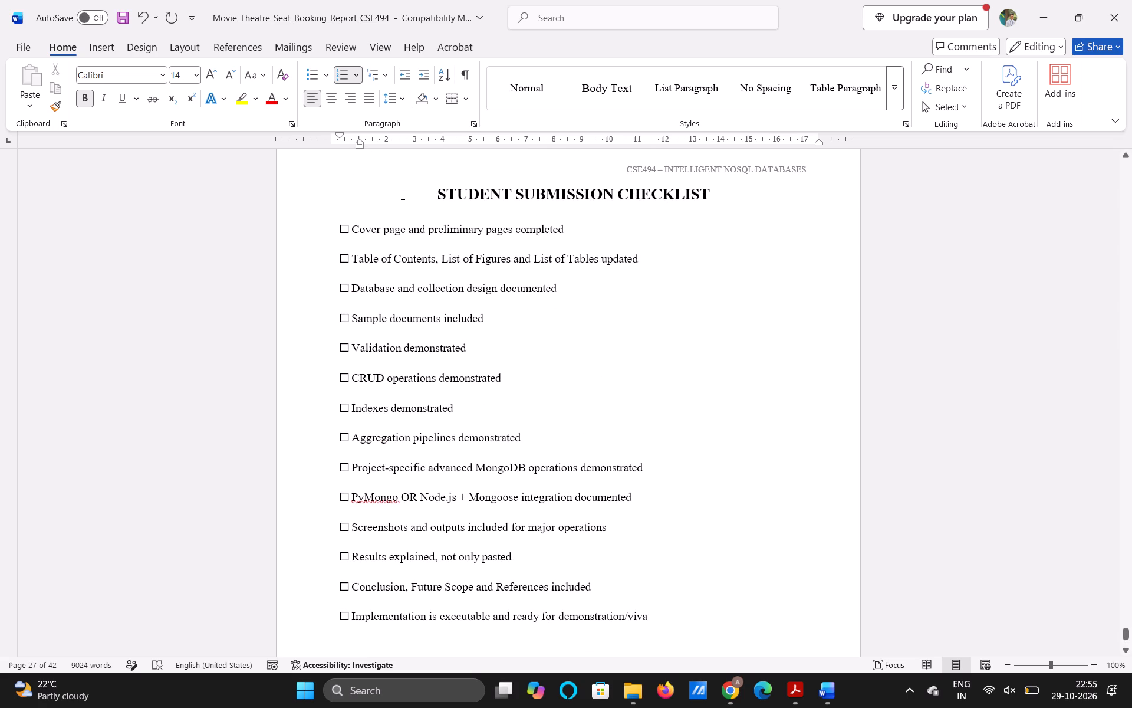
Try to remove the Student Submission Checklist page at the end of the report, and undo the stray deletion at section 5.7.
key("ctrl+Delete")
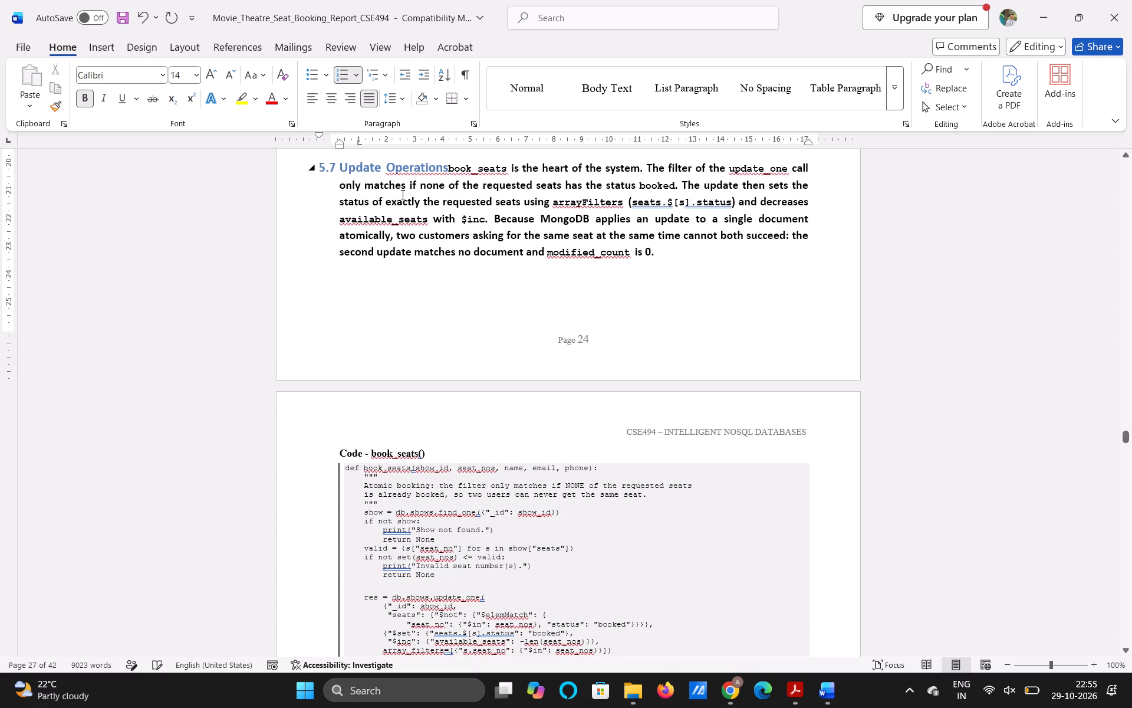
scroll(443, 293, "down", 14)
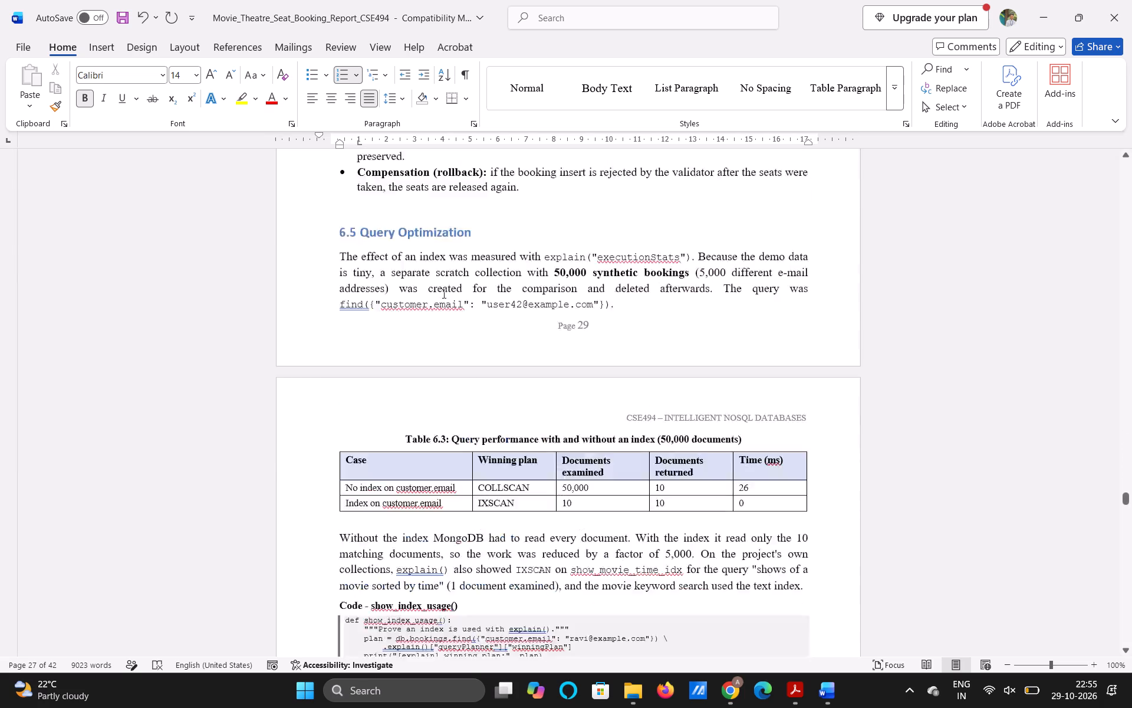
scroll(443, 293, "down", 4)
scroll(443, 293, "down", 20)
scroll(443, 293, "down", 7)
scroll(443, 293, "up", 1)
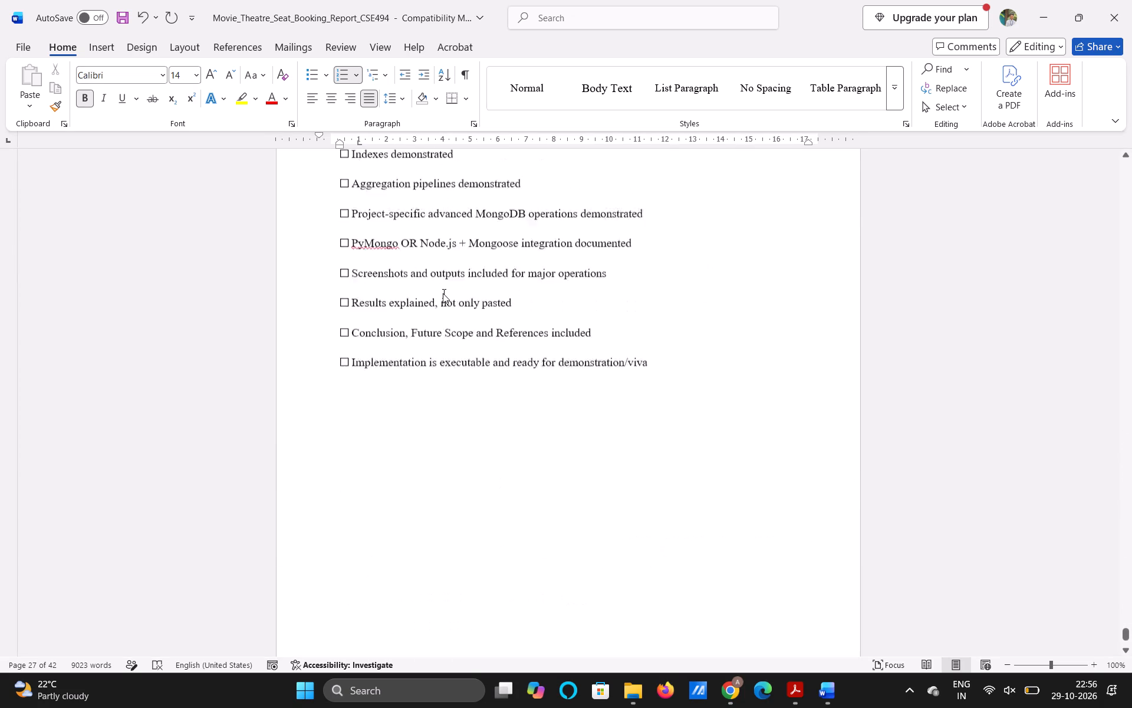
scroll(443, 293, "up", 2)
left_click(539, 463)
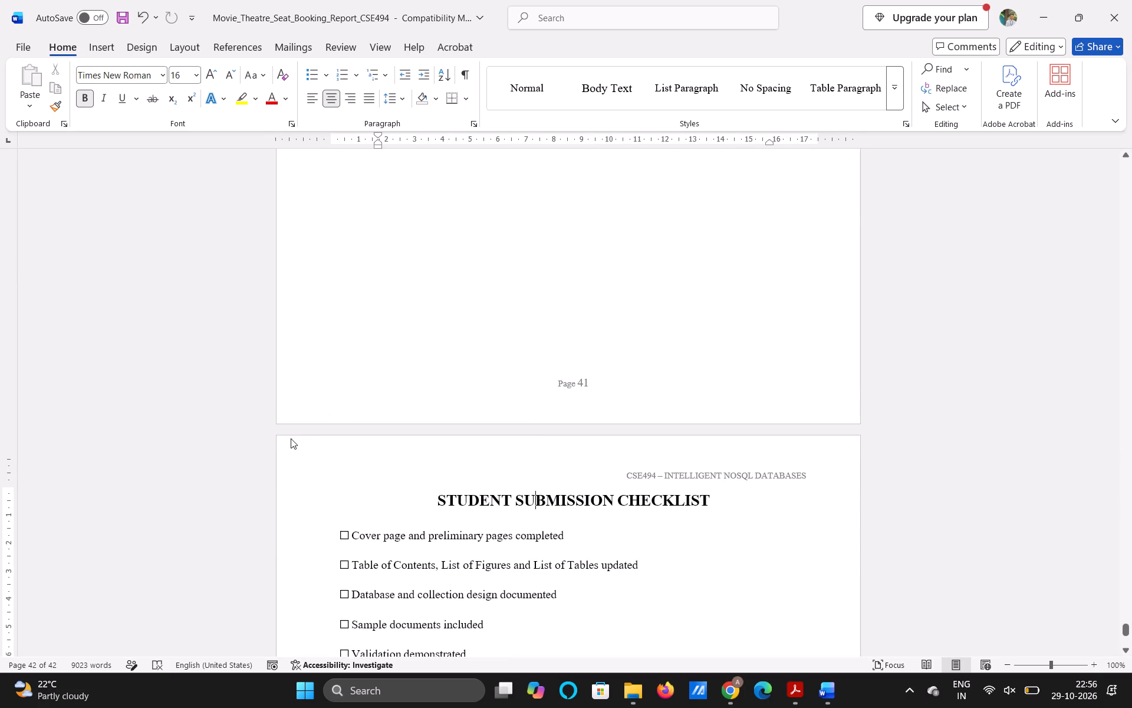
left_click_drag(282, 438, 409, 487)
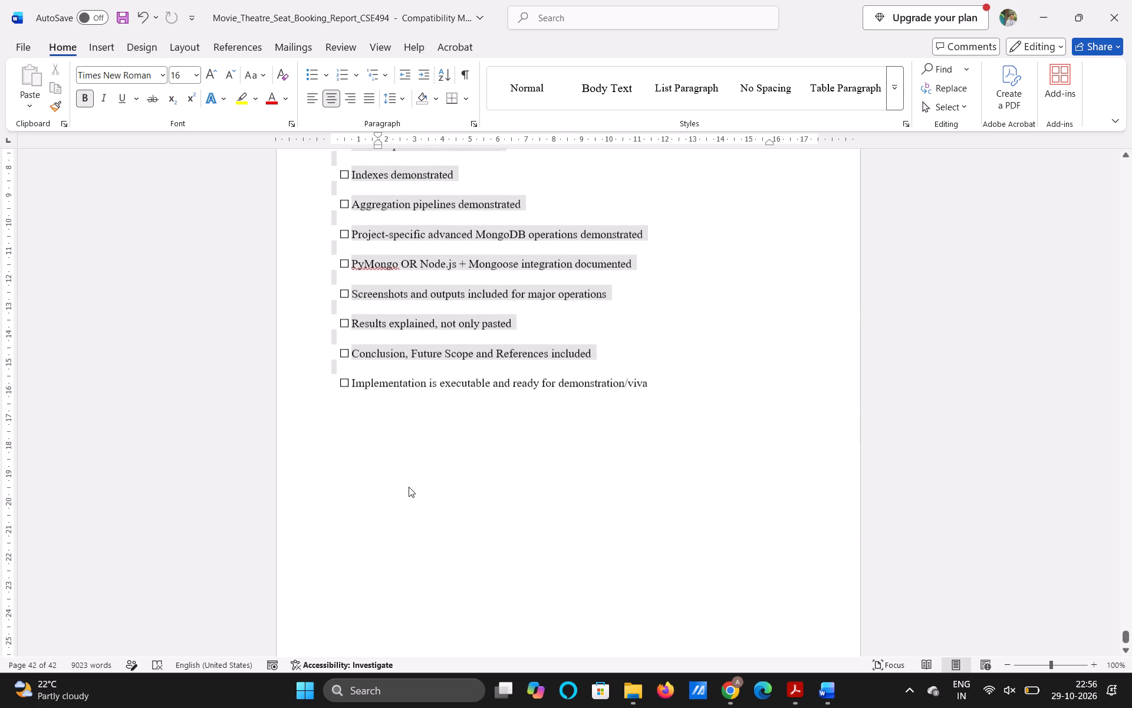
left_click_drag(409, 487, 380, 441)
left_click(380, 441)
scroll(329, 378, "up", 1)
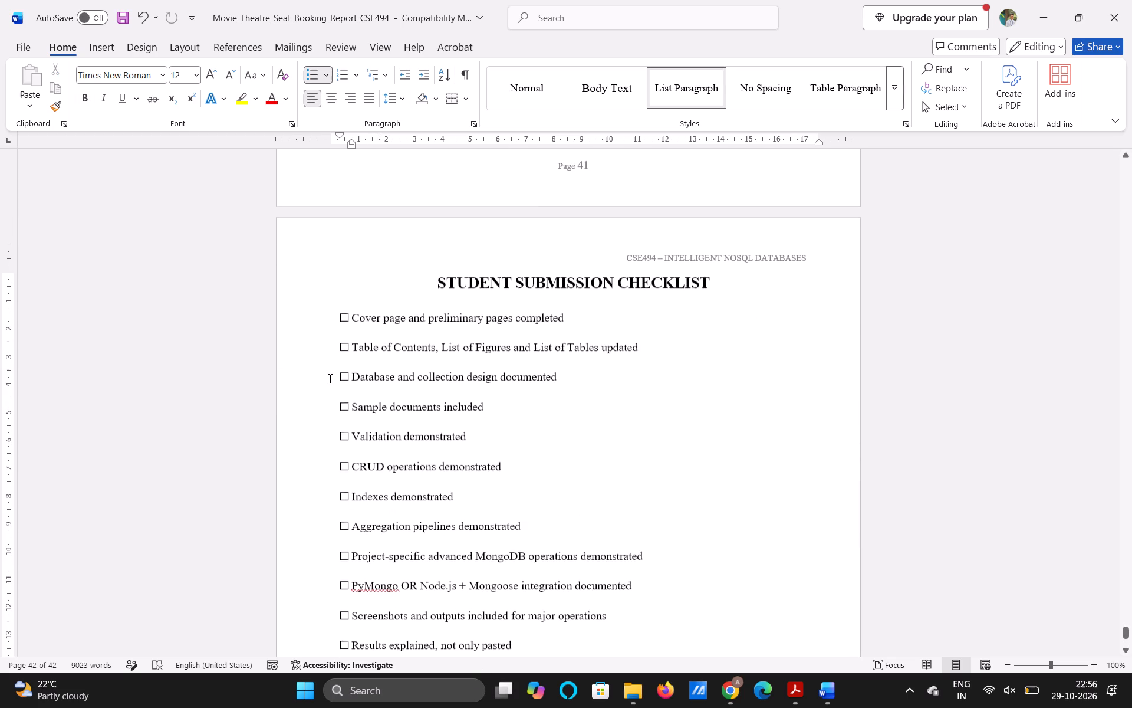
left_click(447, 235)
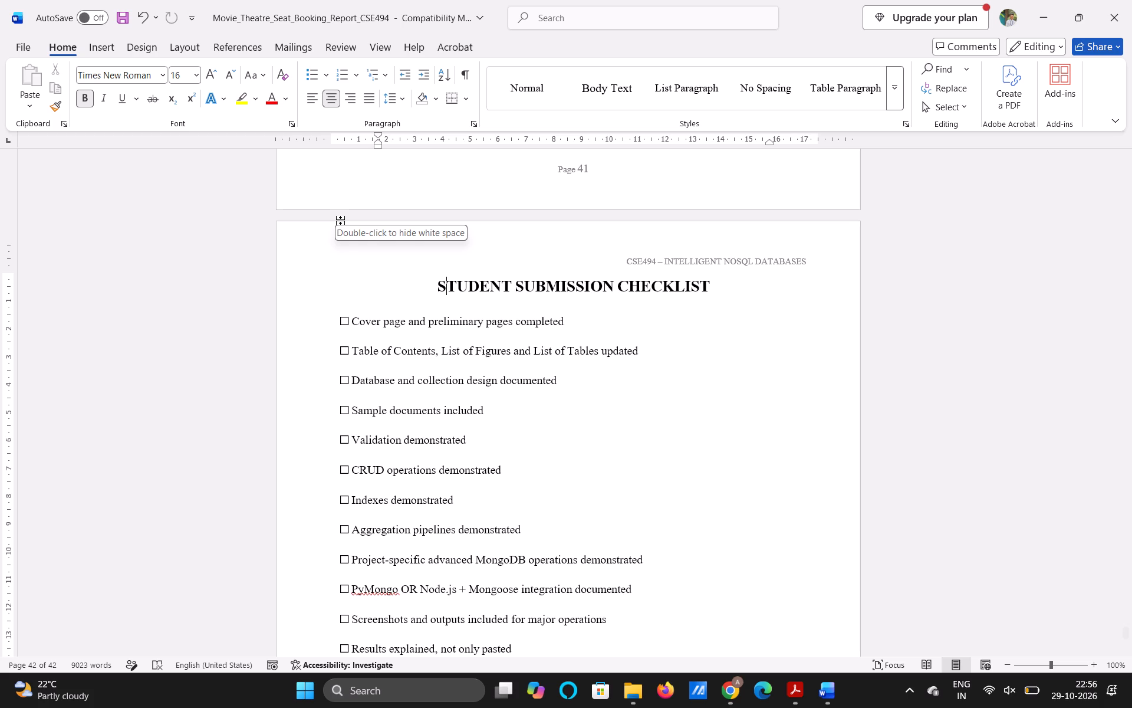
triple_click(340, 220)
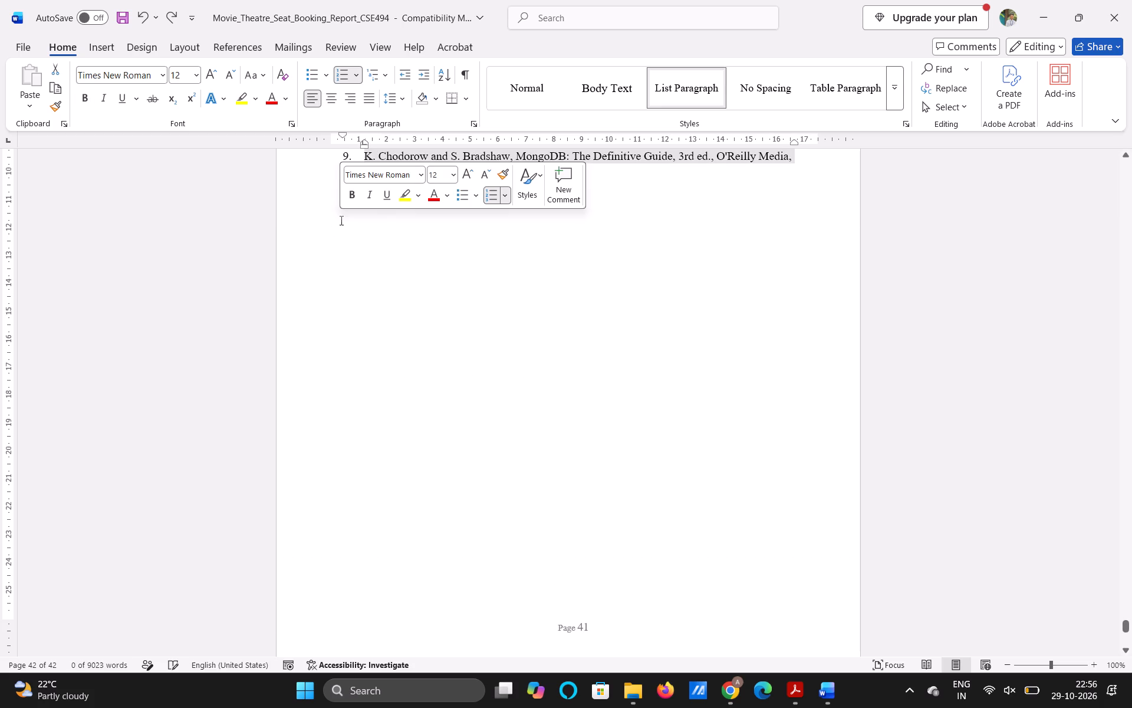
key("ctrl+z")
Recheck the student's name and registration number on the cover page, the Certificate and the Declaration, including its signature block.
scroll(426, 361, "down", 8)
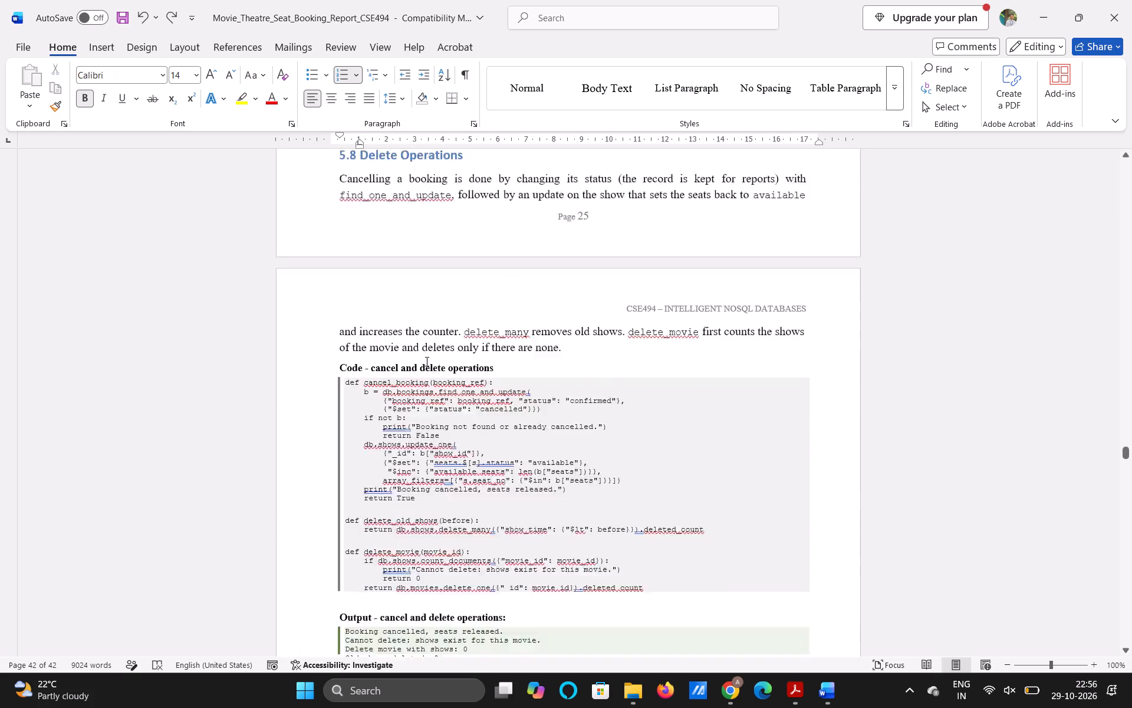
scroll(426, 361, "down", 4)
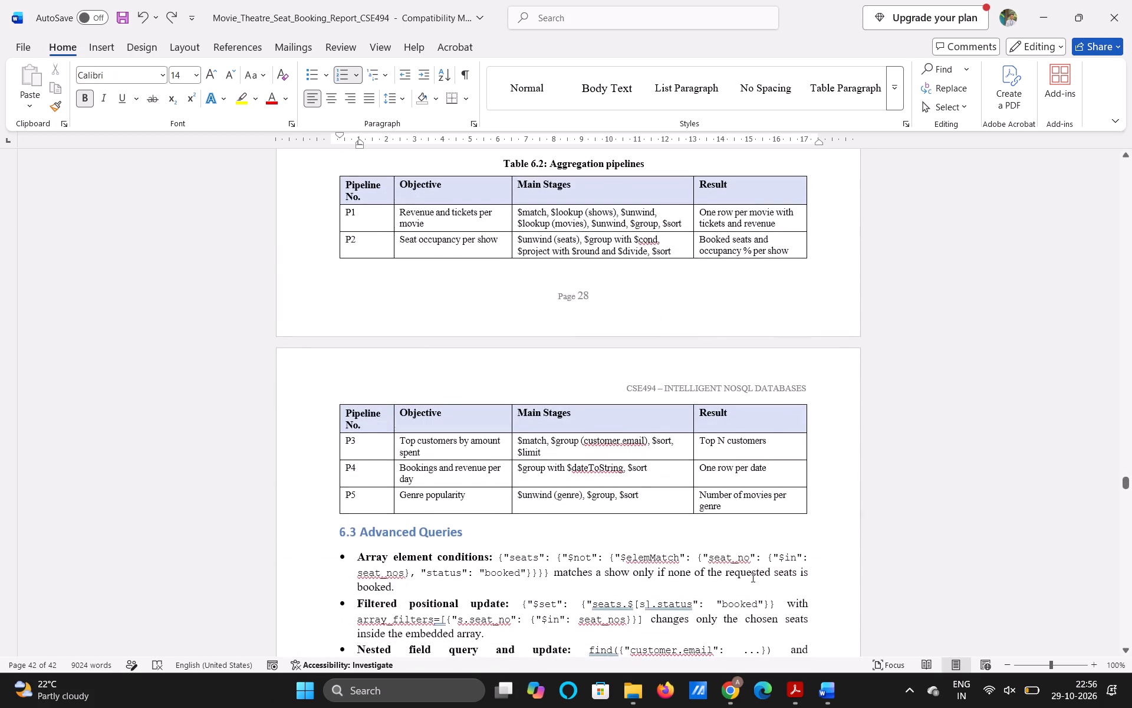
scroll(740, 577, "down", 20)
scroll(740, 577, "down", 20)
scroll(740, 577, "down", 20)
scroll(740, 577, "up", 20)
scroll(740, 577, "up", 20)
scroll(740, 577, "up", 20)
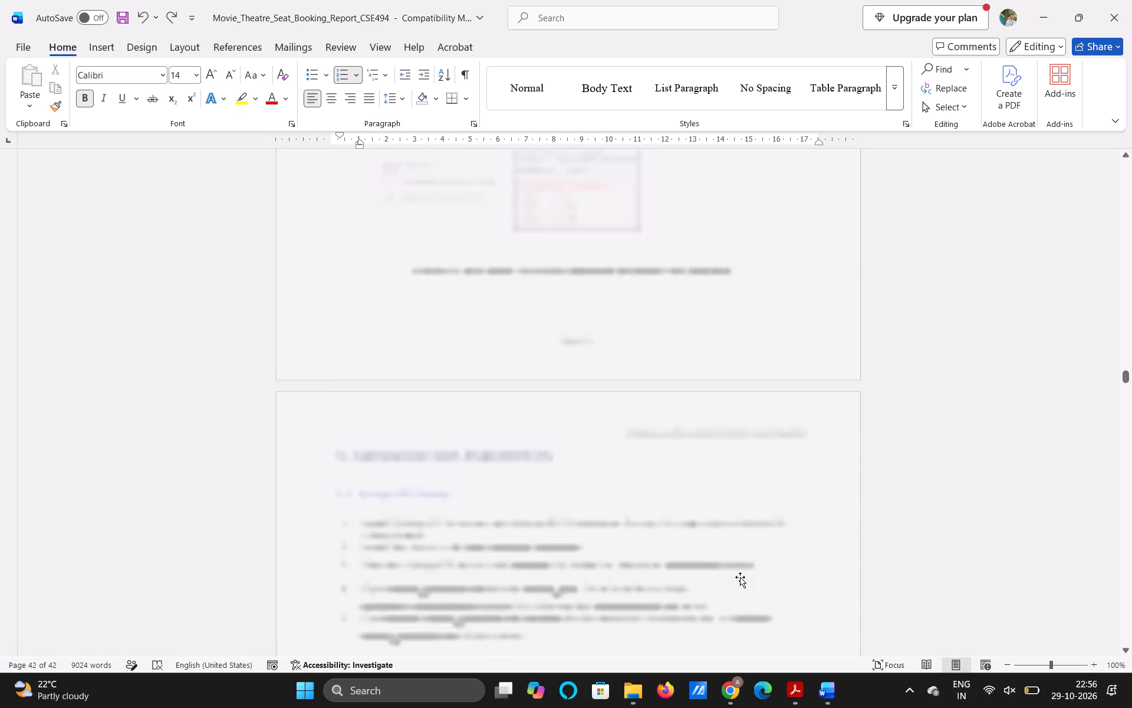
scroll(740, 577, "up", 20)
scroll(740, 577, "up", 16)
scroll(740, 577, "down", 1)
scroll(740, 577, "up", 1)
scroll(740, 577, "down", 1)
scroll(740, 577, "up", 2)
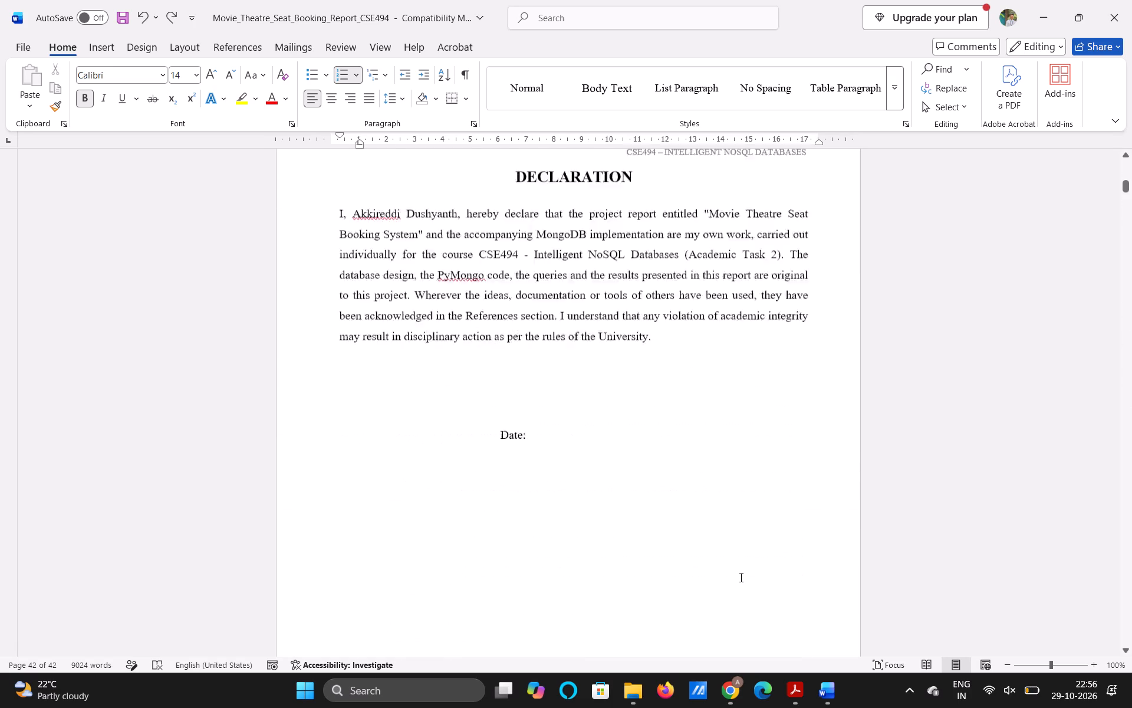
scroll(740, 577, "up", 8)
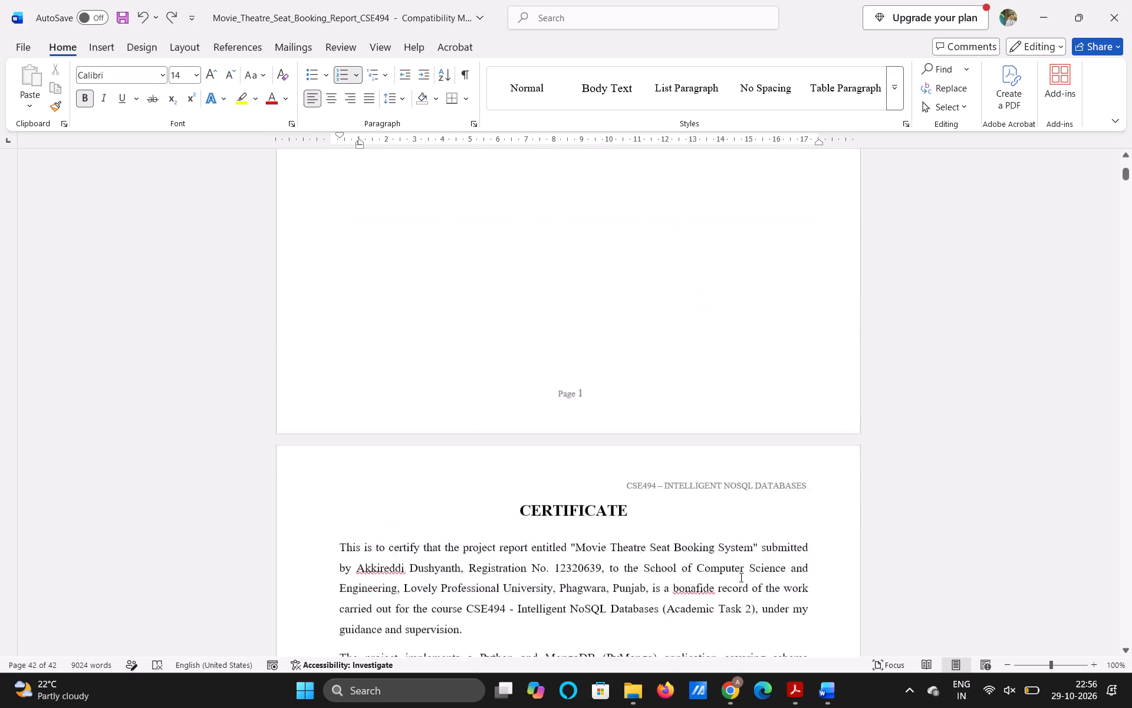
scroll(740, 577, "up", 3)
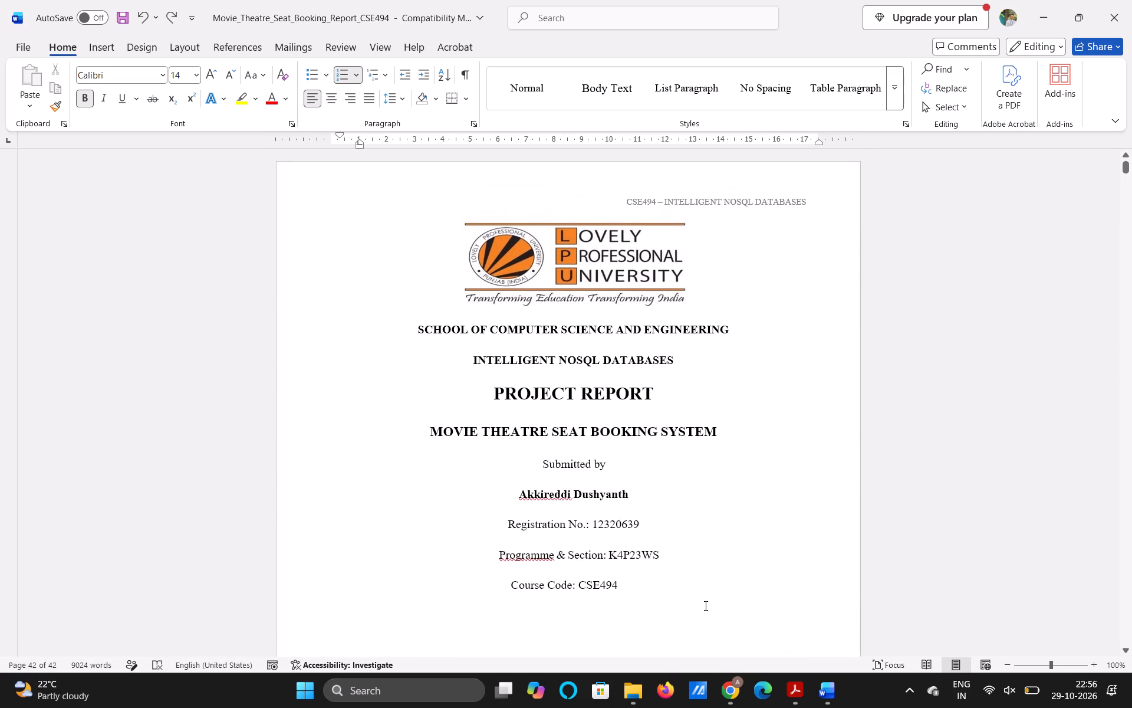
scroll(721, 547, "down", 1)
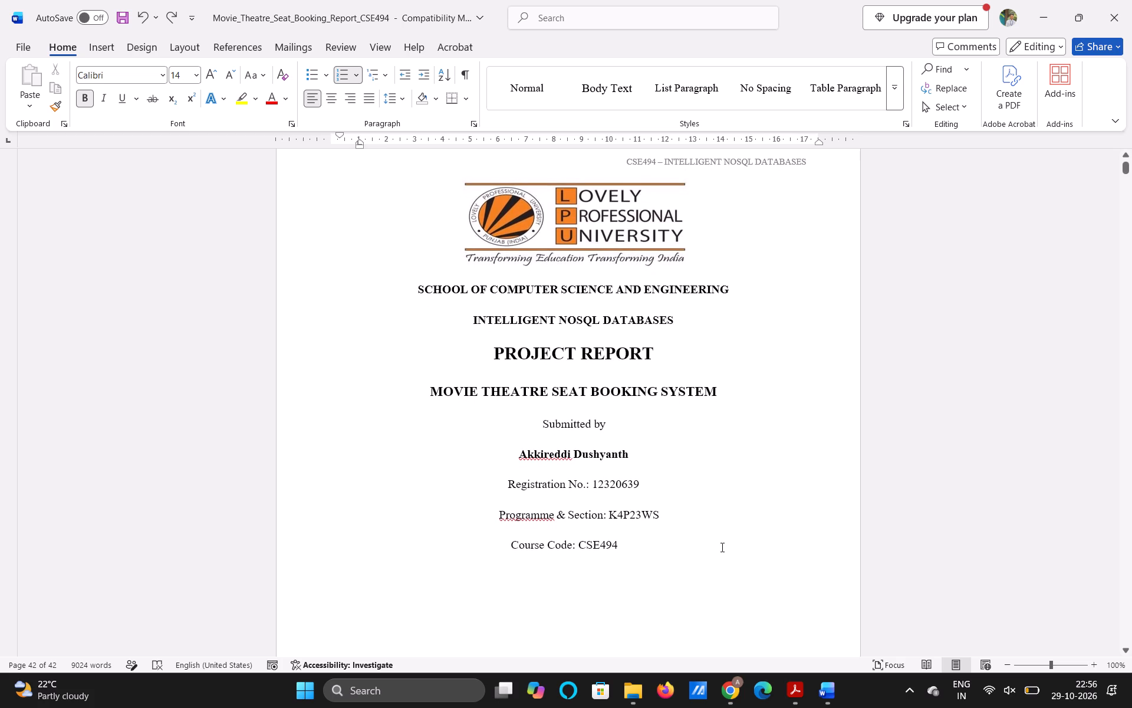
scroll(721, 547, "down", 4)
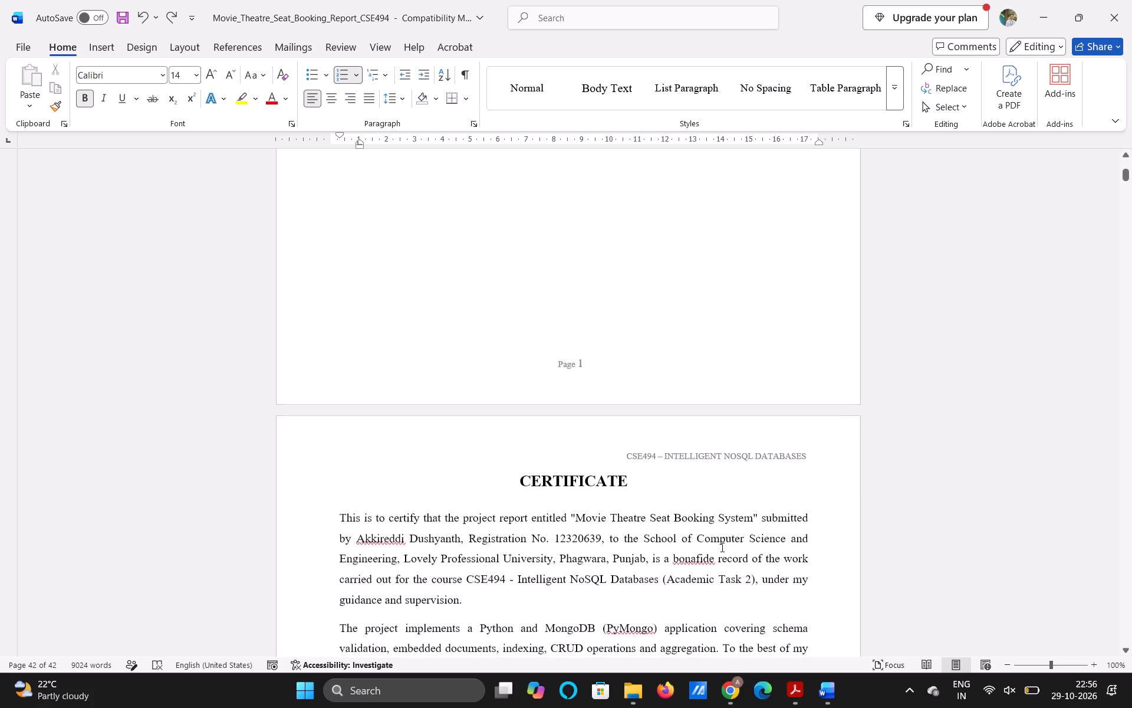
scroll(721, 547, "down", 1)
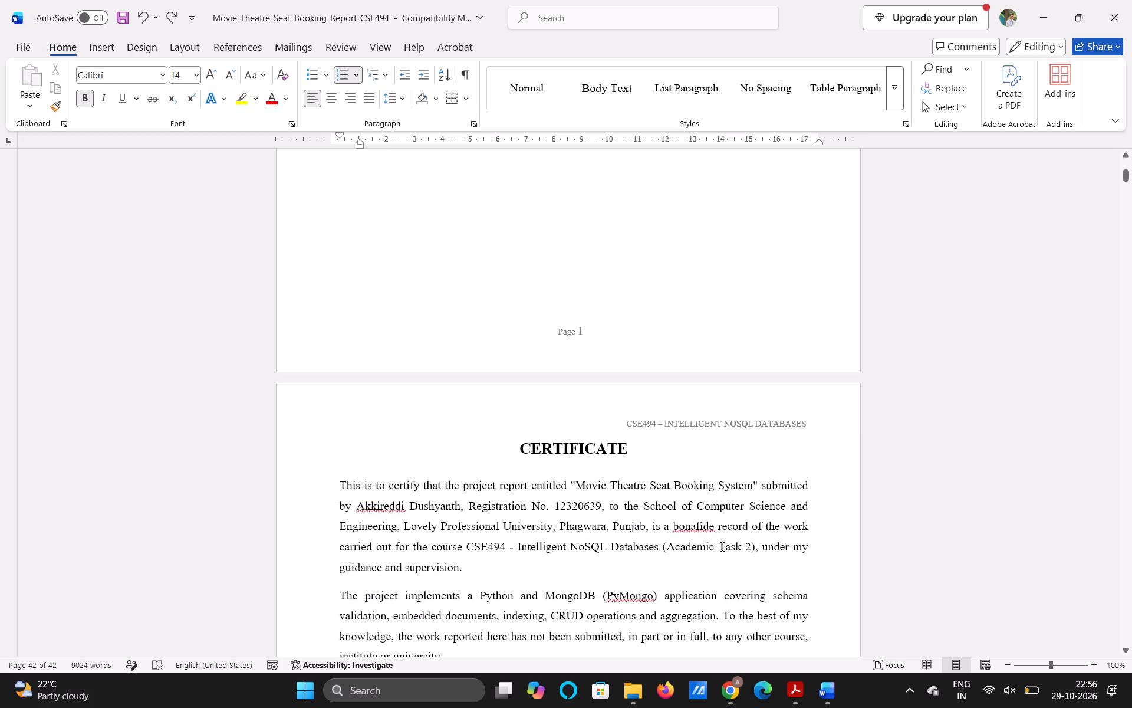
scroll(721, 546, "down", 2)
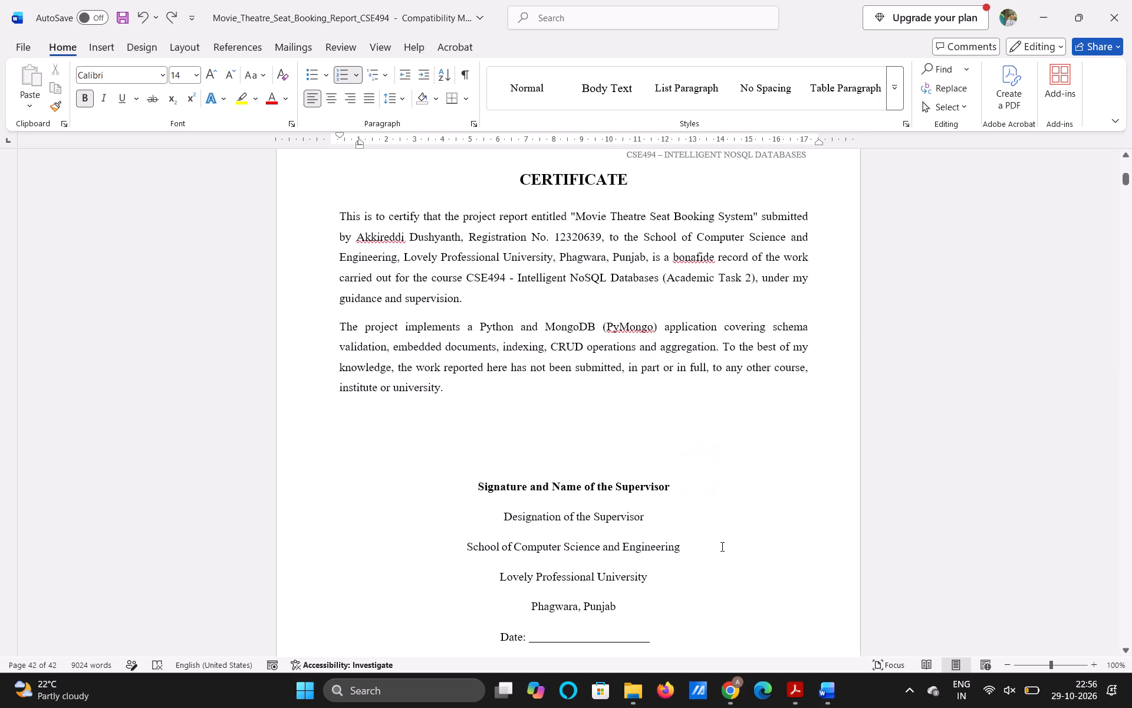
scroll(721, 546, "down", 13)
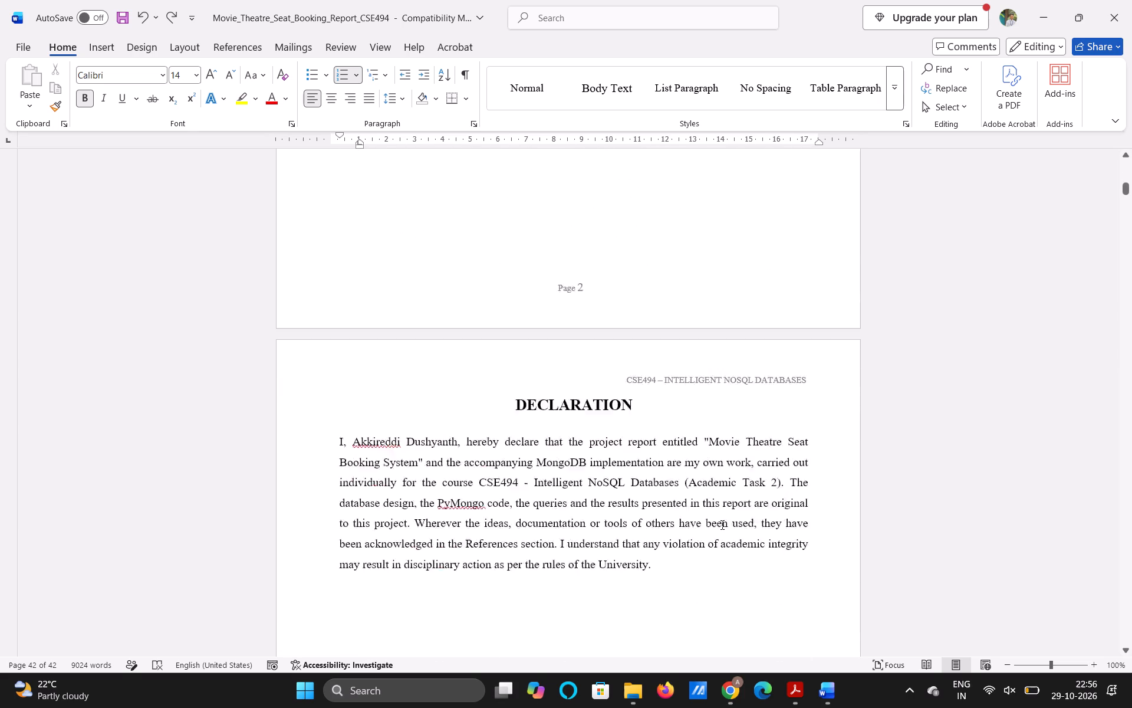
scroll(721, 525, "down", 2)
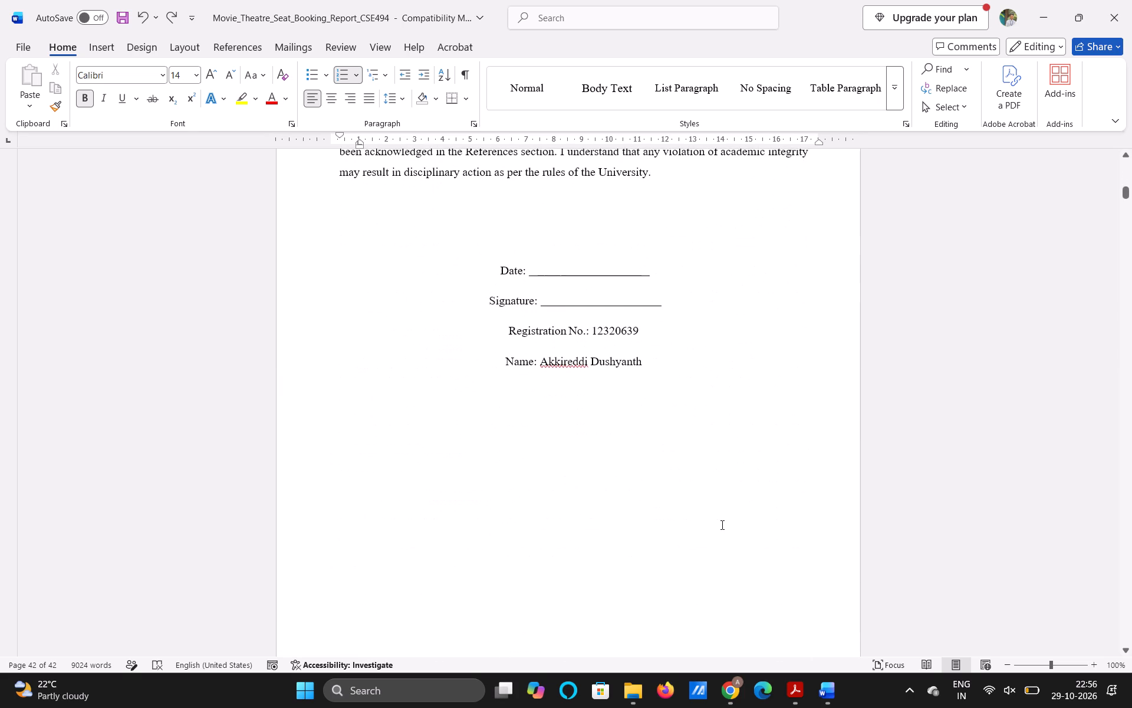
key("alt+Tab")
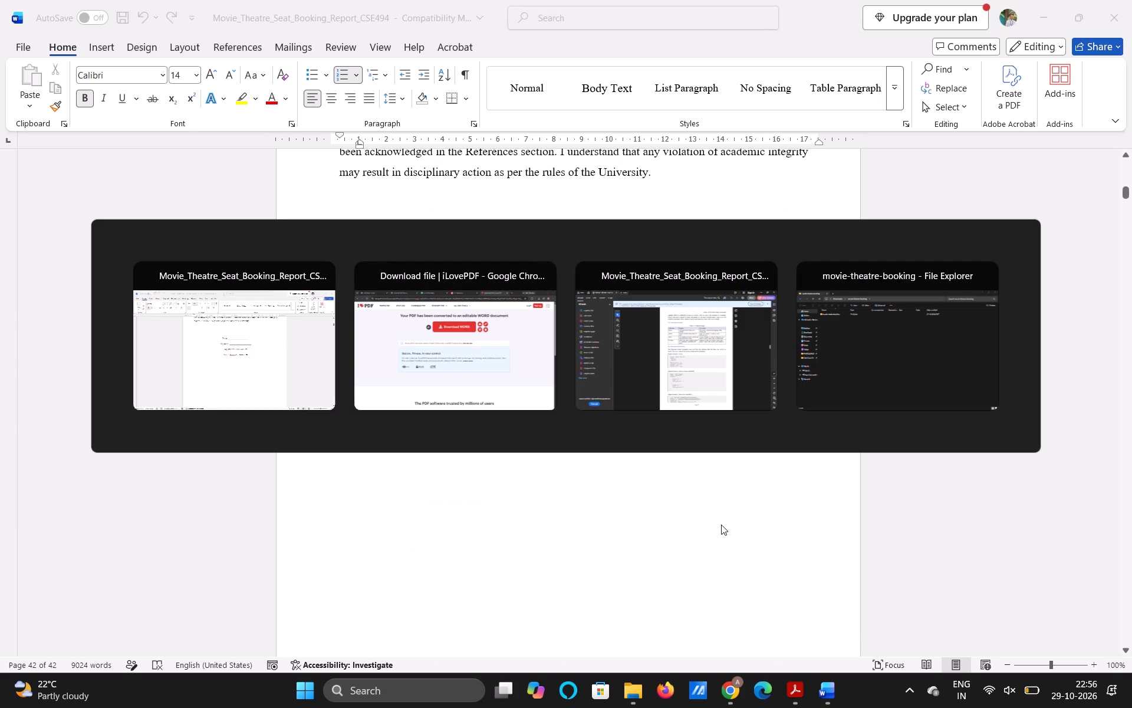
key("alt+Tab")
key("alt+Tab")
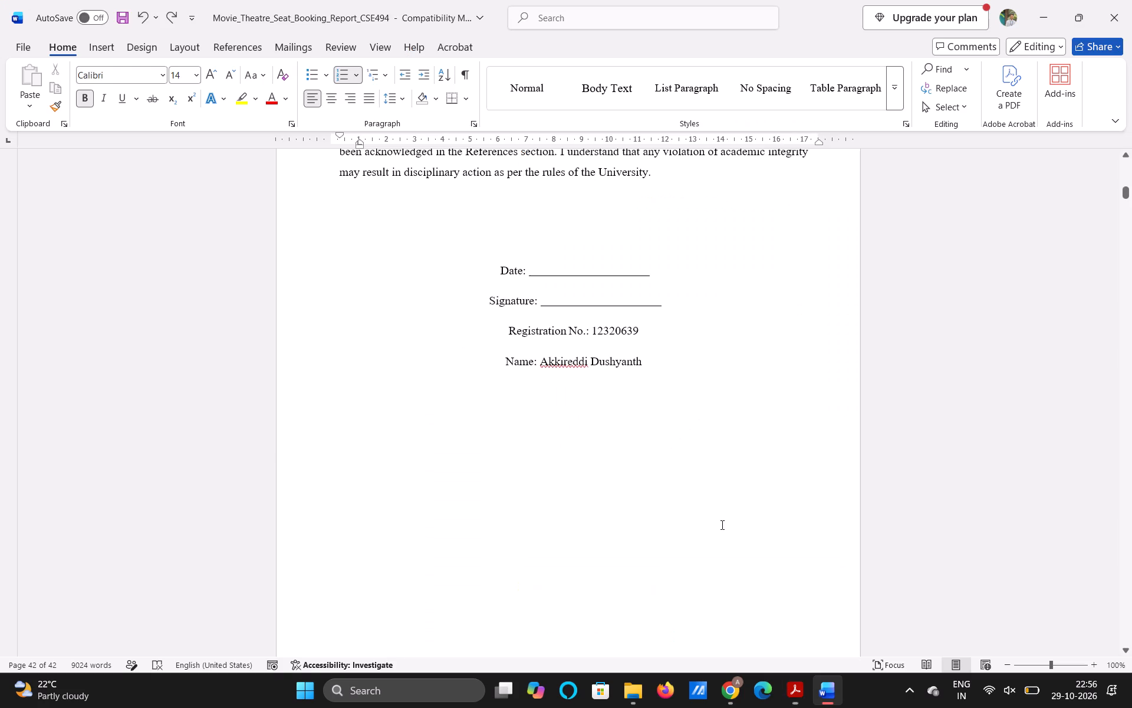
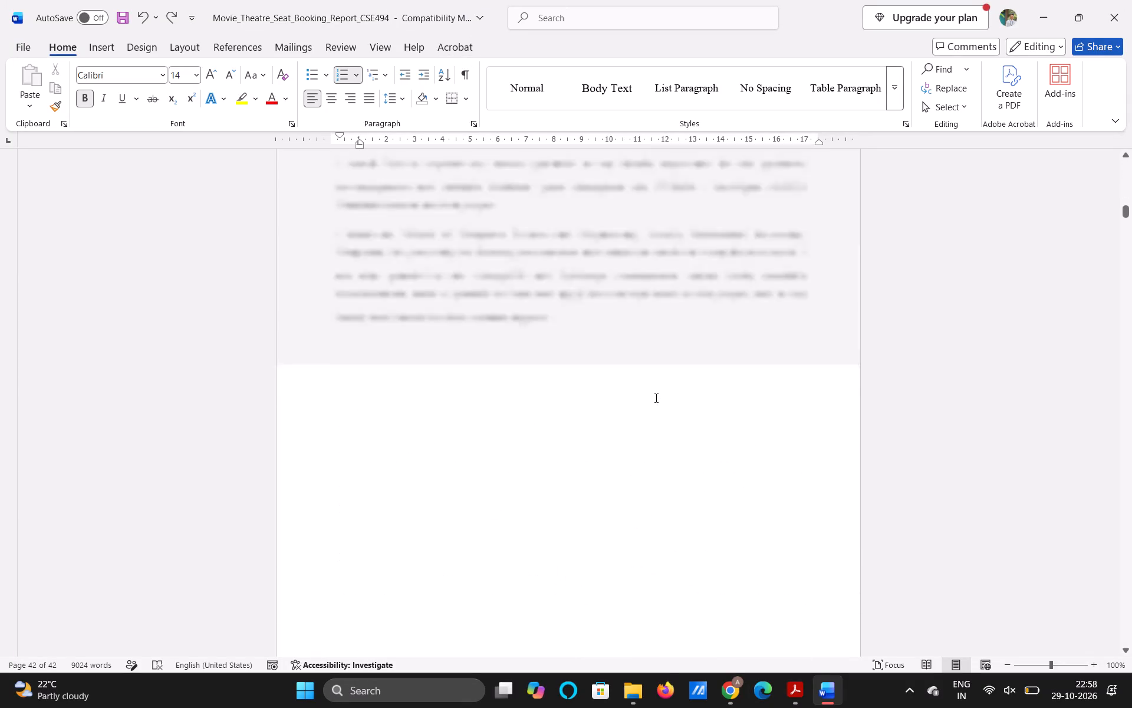
Skim the report from its front pages through section 4.5 Document Structure, checking the tables and sample documents.
scroll(655, 398, "down", 20)
scroll(655, 398, "down", 5)
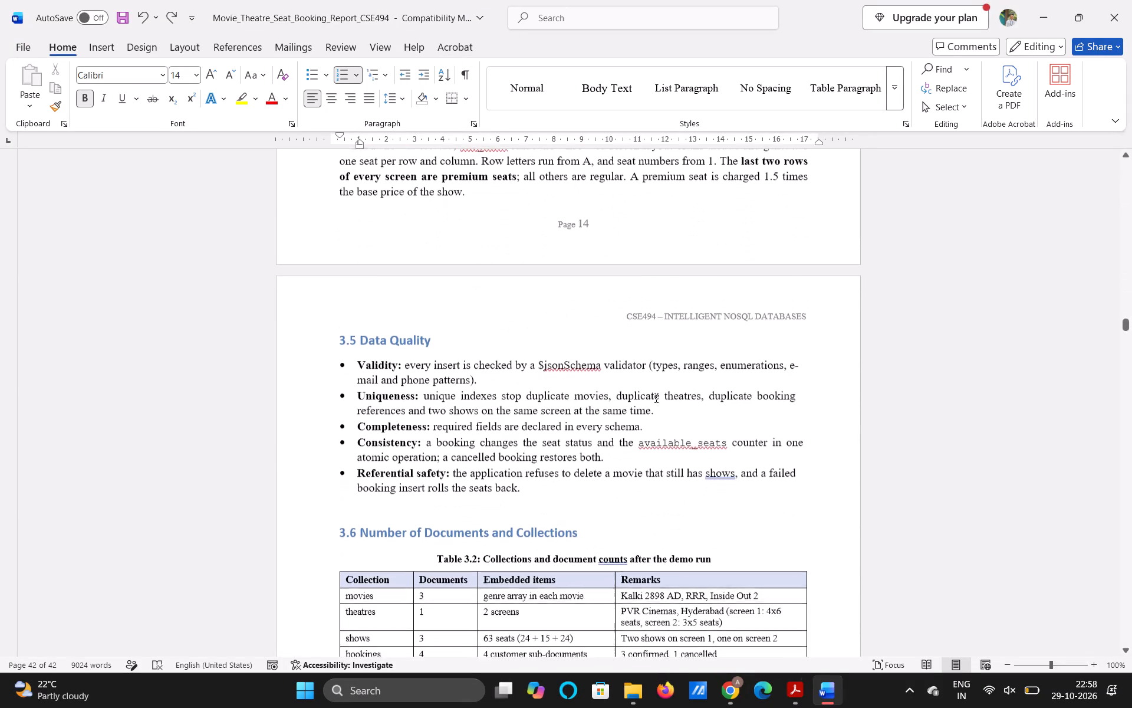
scroll(669, 471, "down", 2)
scroll(646, 293, "down", 8)
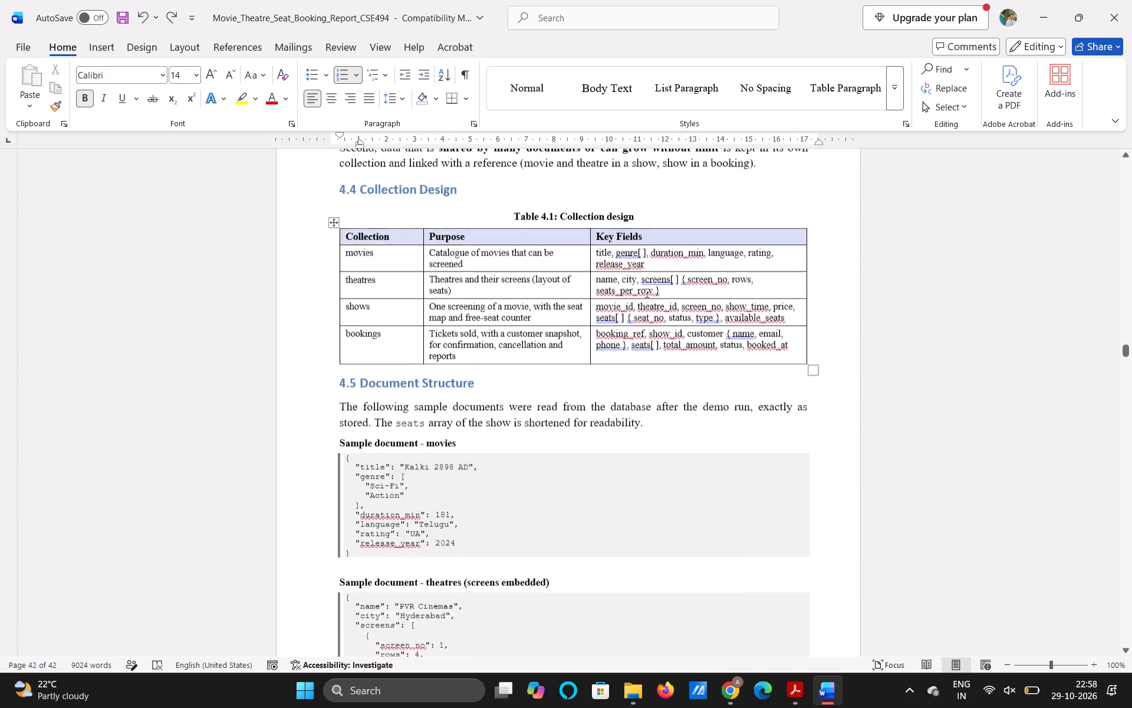
scroll(646, 293, "down", 1)
right_click(604, 381)
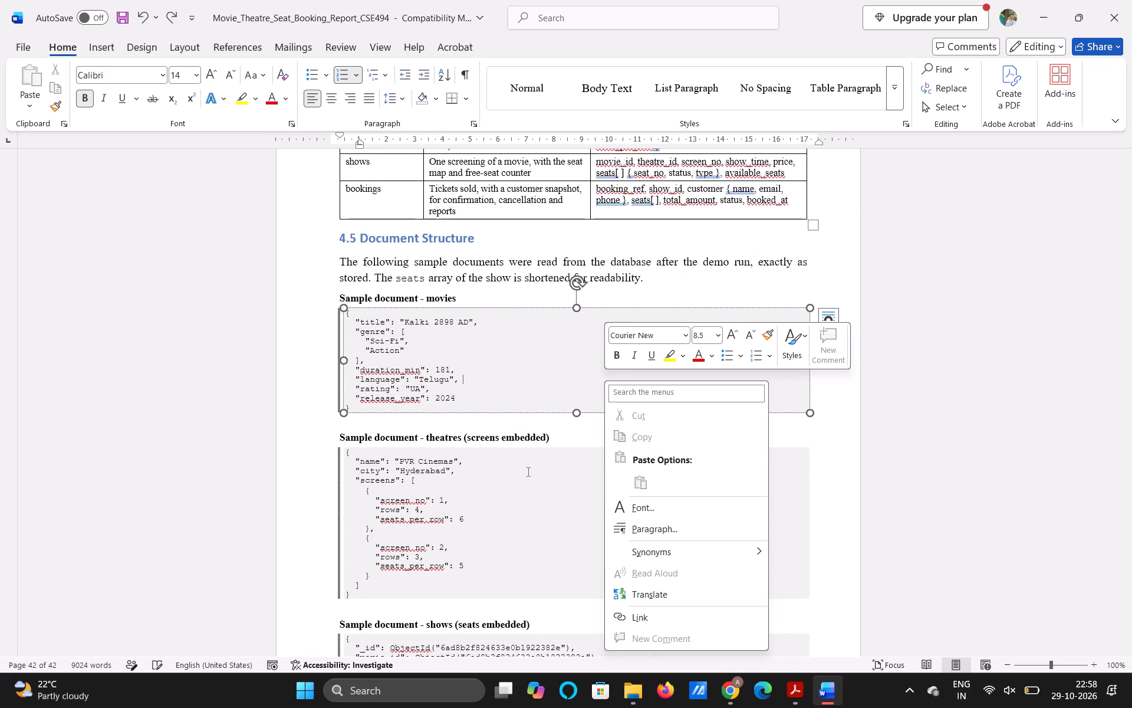
scroll(528, 471, "up", 1)
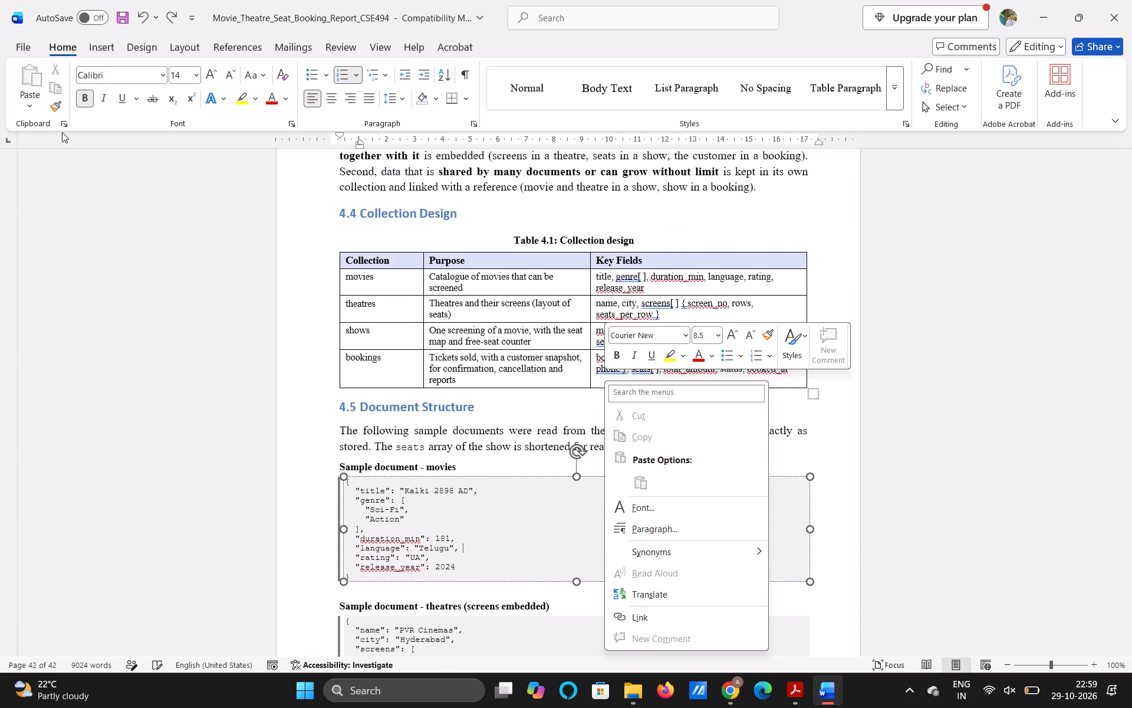
Start saving a copy of the report, naming it with the student's registration number followed by "Report_CSE494".
left_click(15, 42)
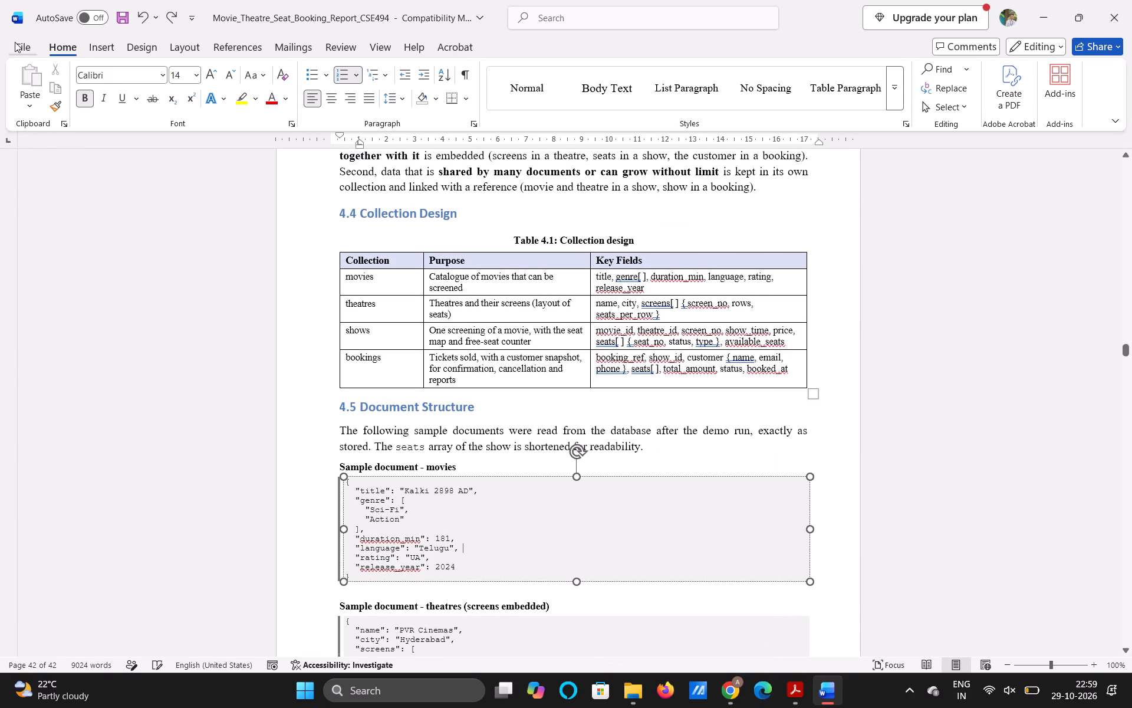
left_click(52, 244)
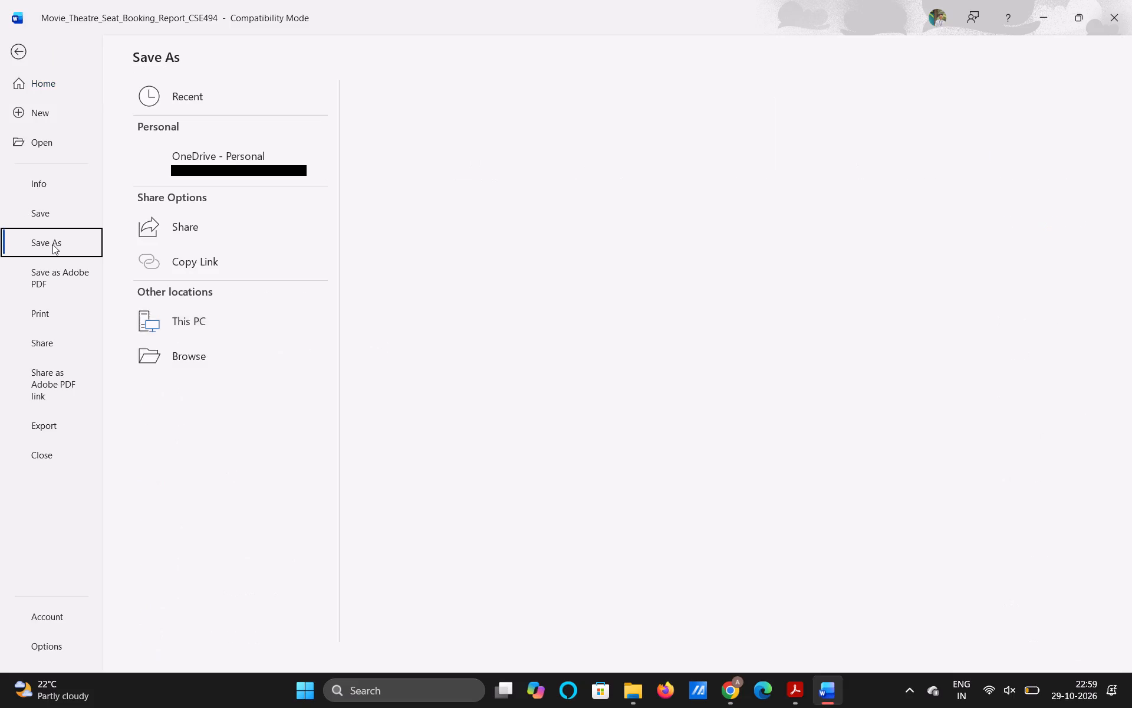
left_click(446, 183)
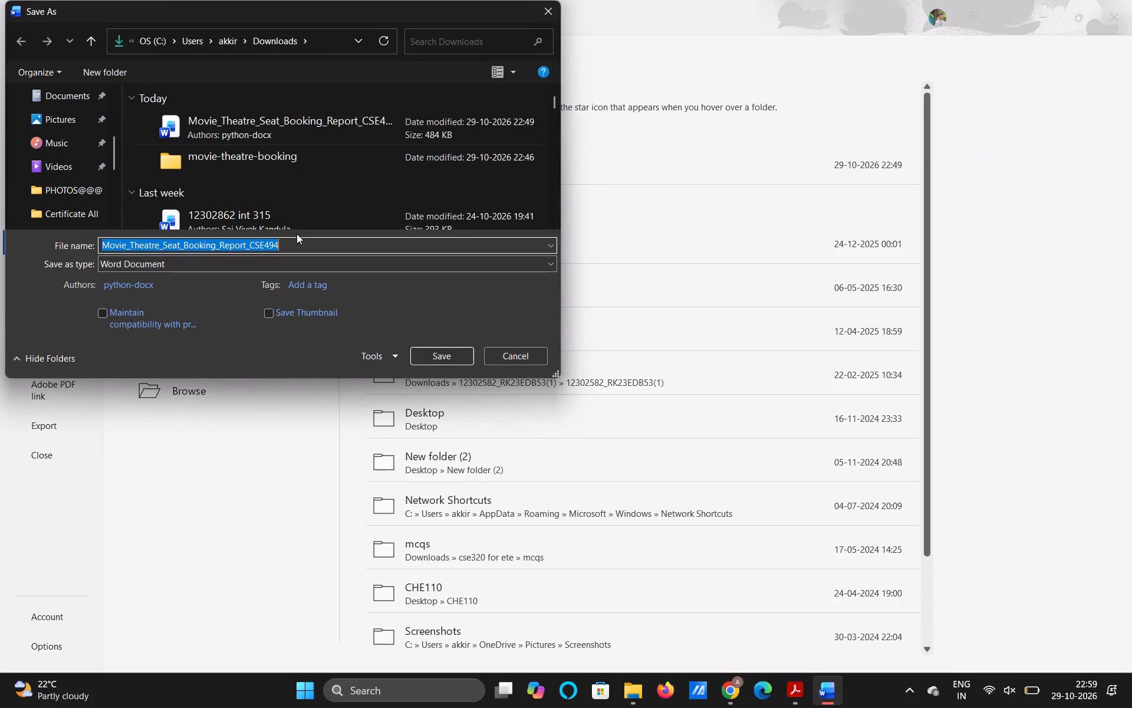
left_click(223, 246)
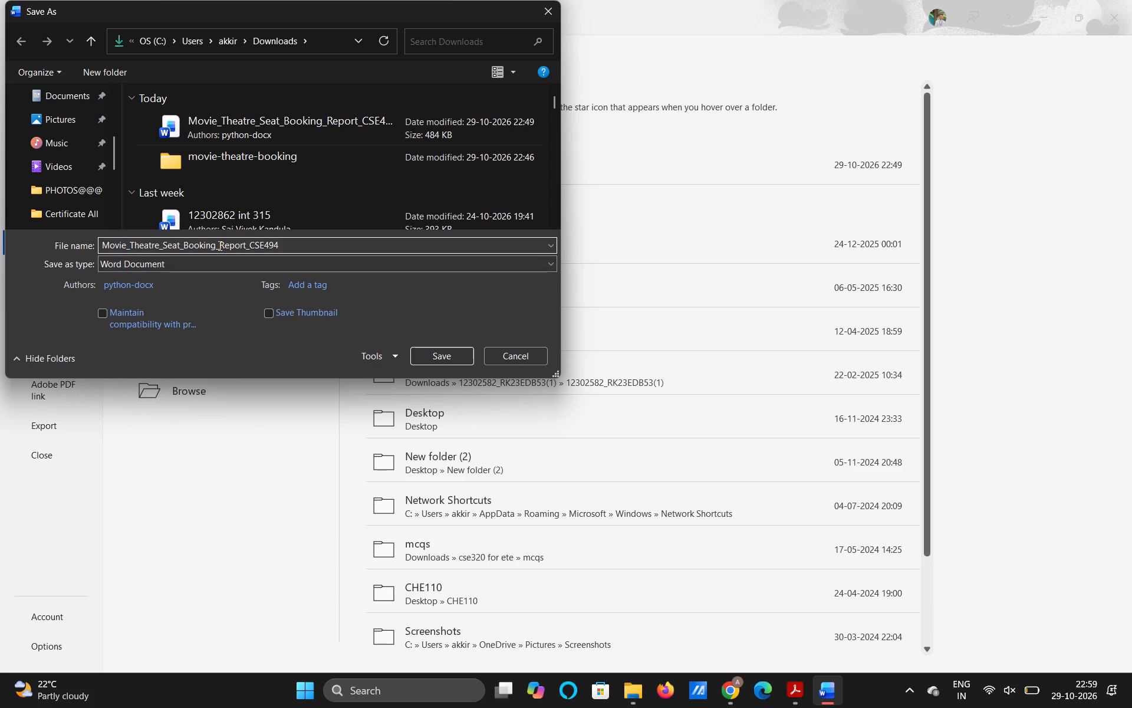
left_click_drag(219, 245, 81, 245)
key("BackSpace")
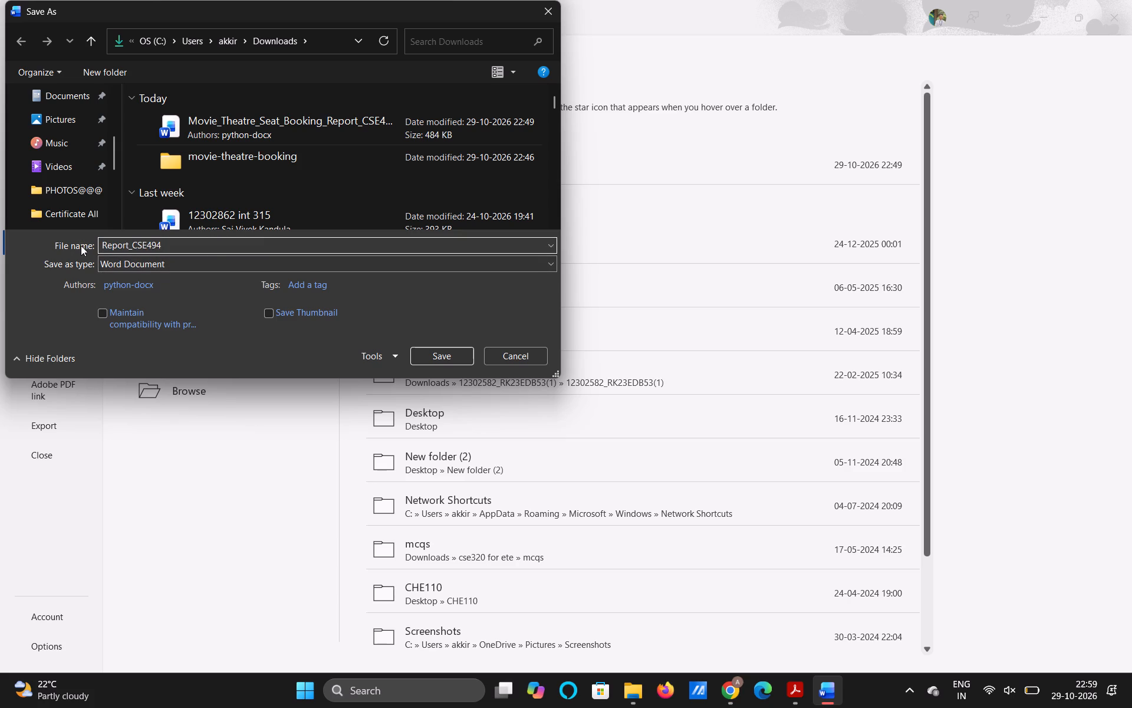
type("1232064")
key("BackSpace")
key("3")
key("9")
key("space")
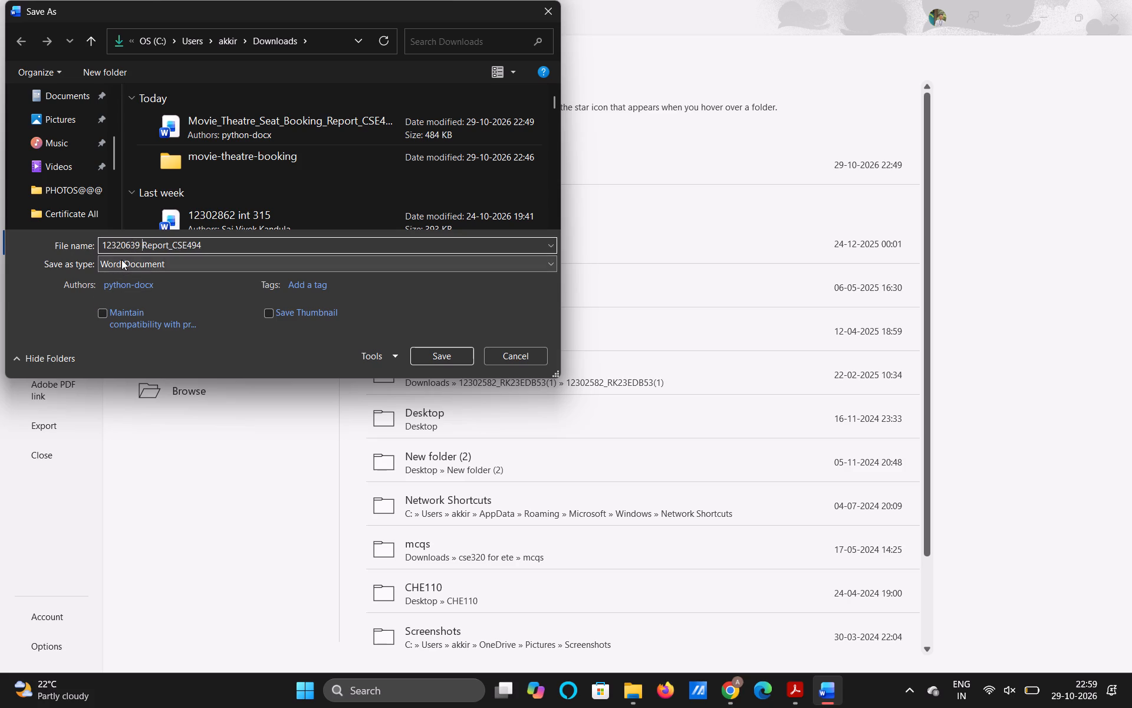
Save the renamed copy in PDF format in the Downloads folder.
left_click(157, 265)
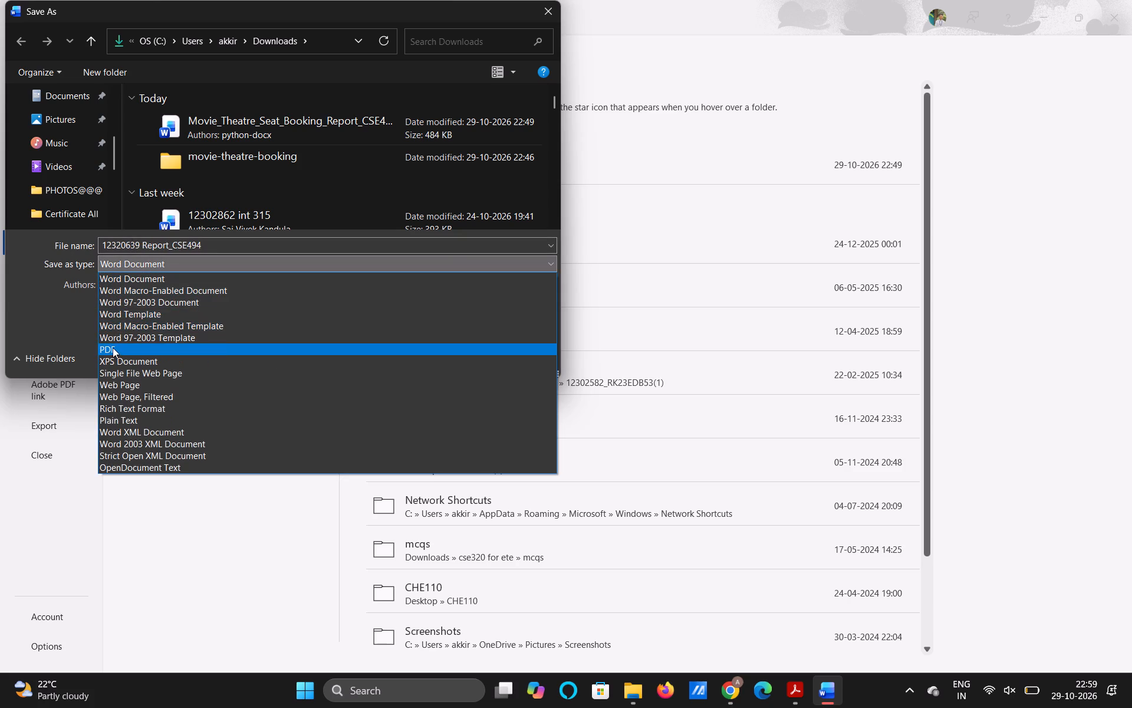
left_click(114, 349)
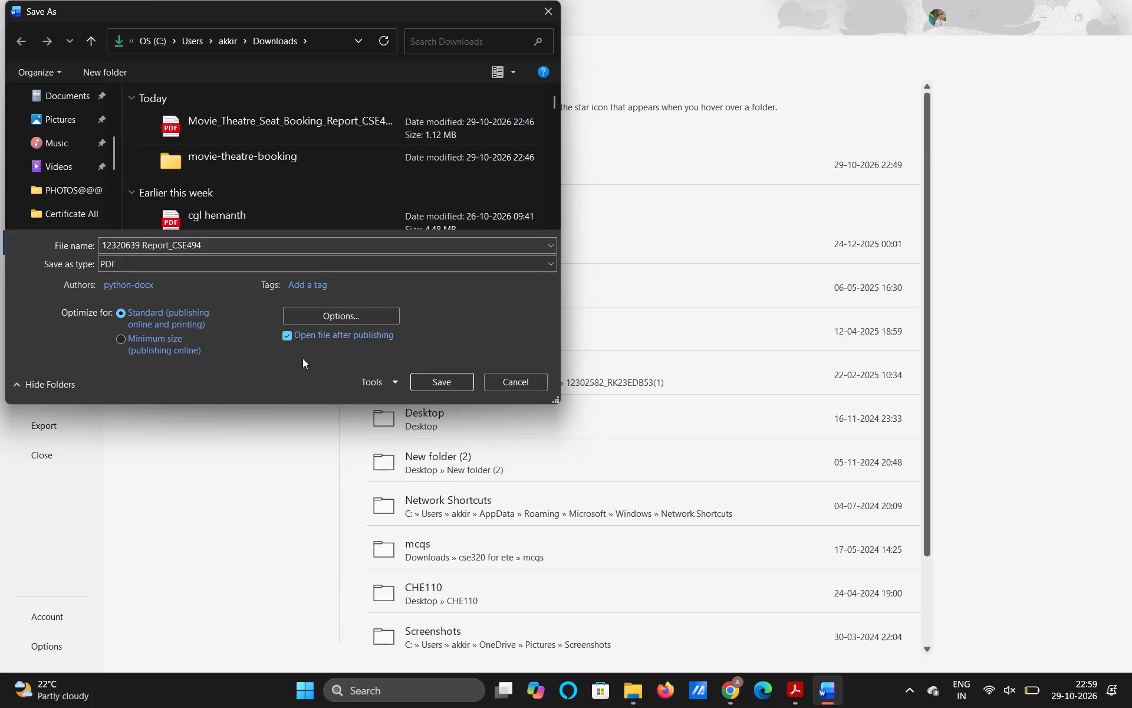
scroll(11, 103, "up", 5)
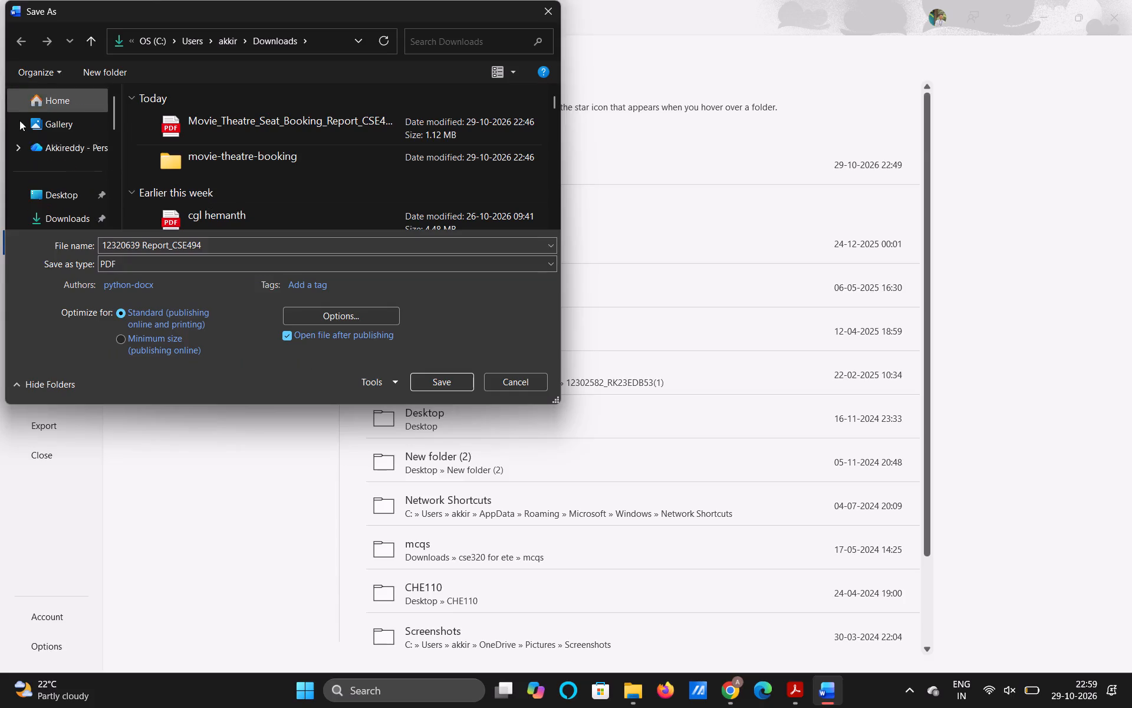
left_click(75, 212)
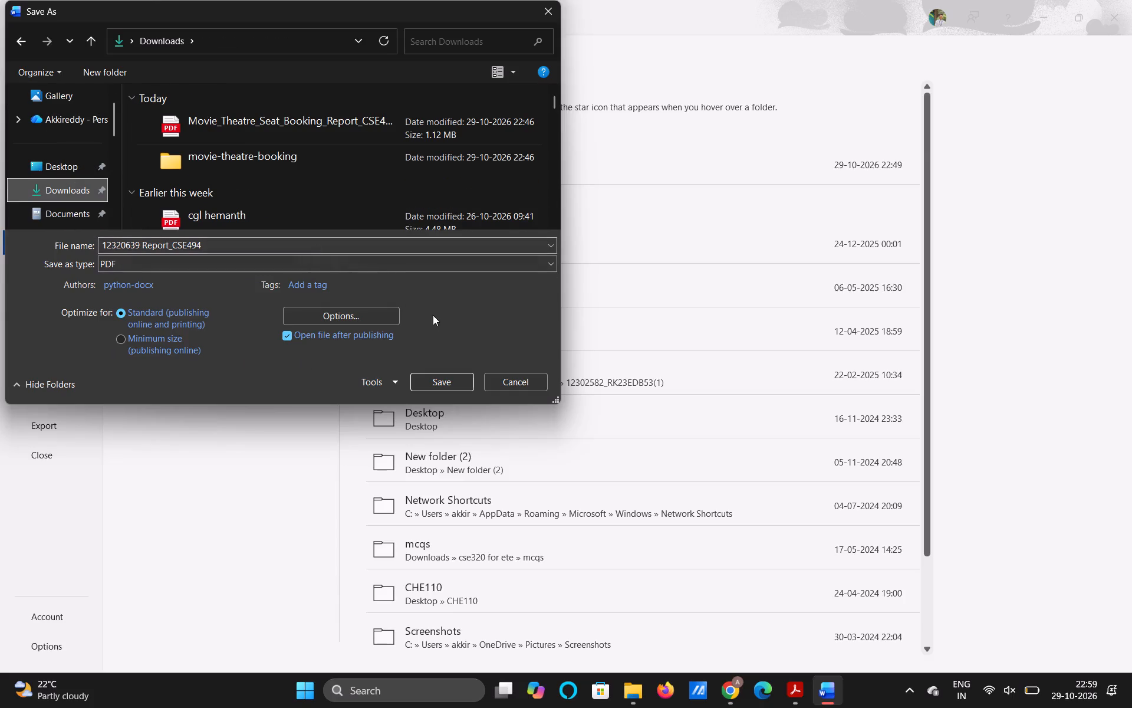
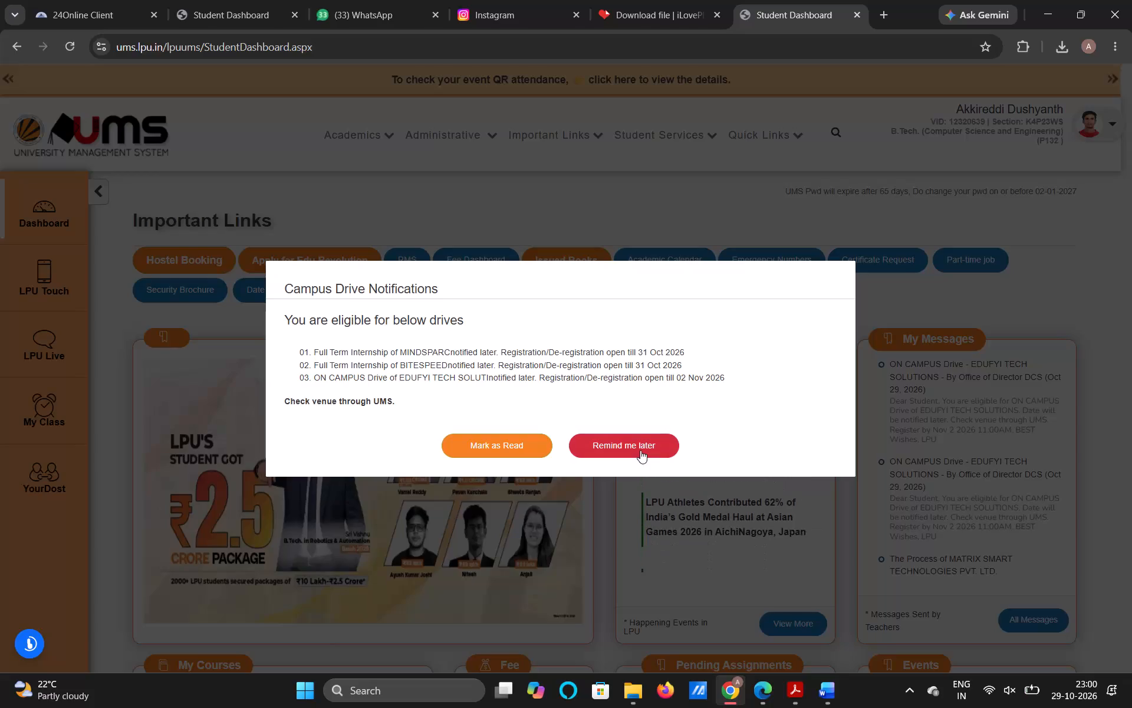
Postpone the Campus Drive Notifications reminder on the student dashboard.
left_click(640, 450)
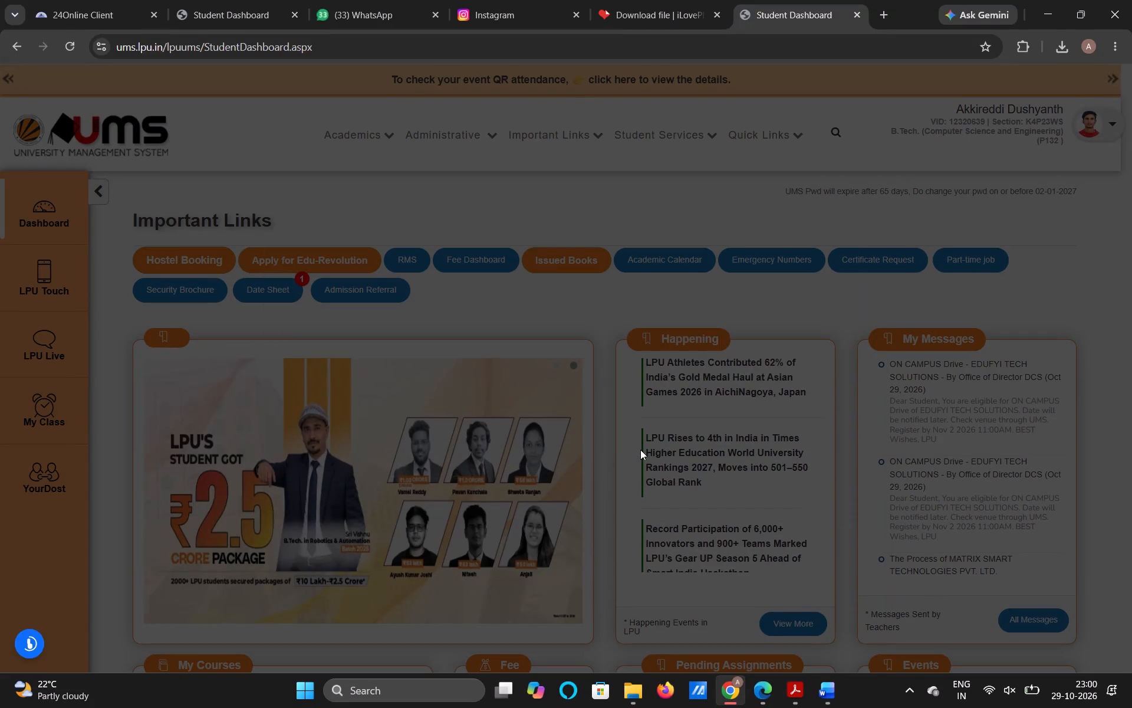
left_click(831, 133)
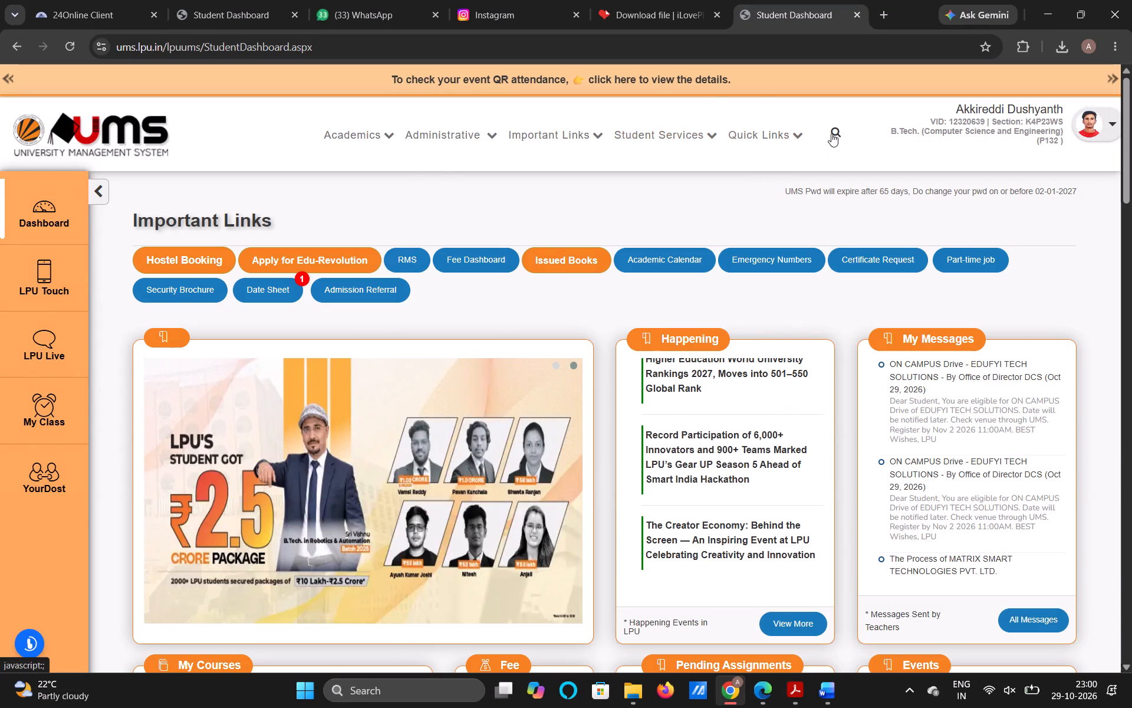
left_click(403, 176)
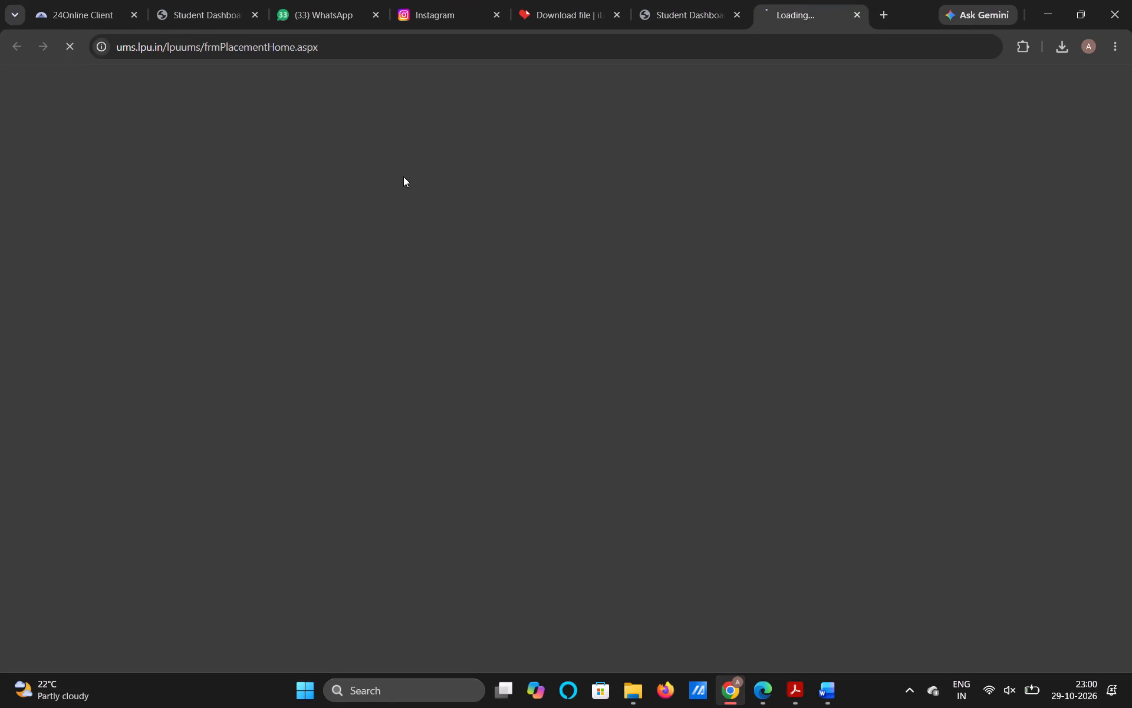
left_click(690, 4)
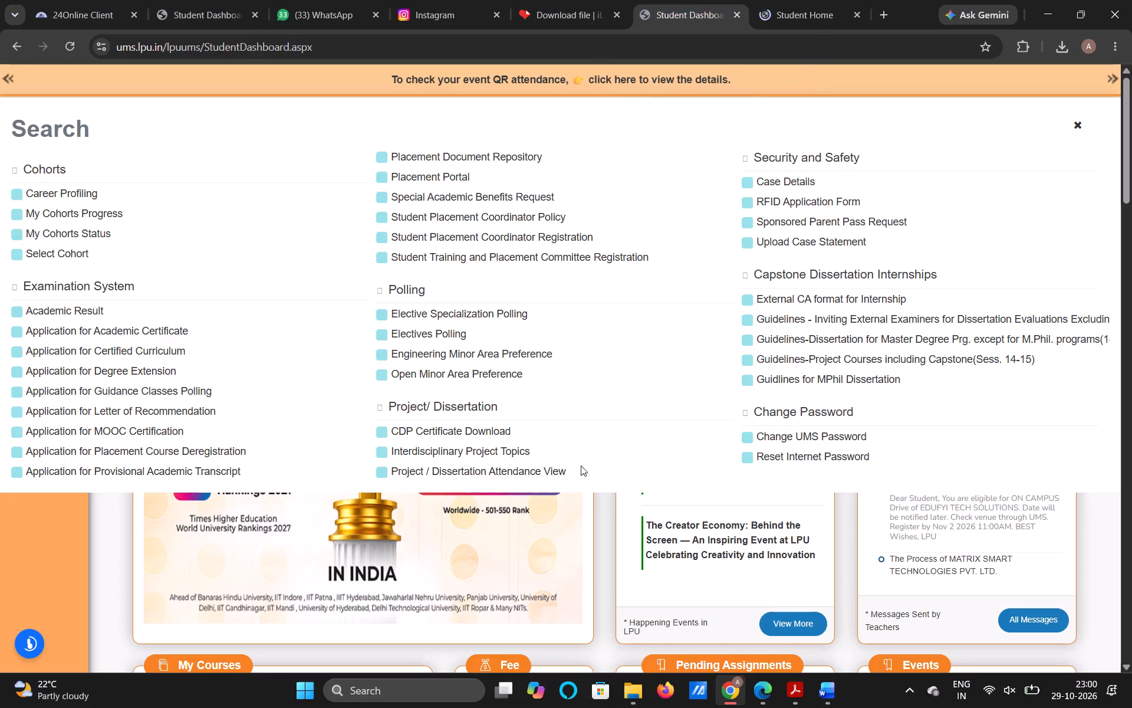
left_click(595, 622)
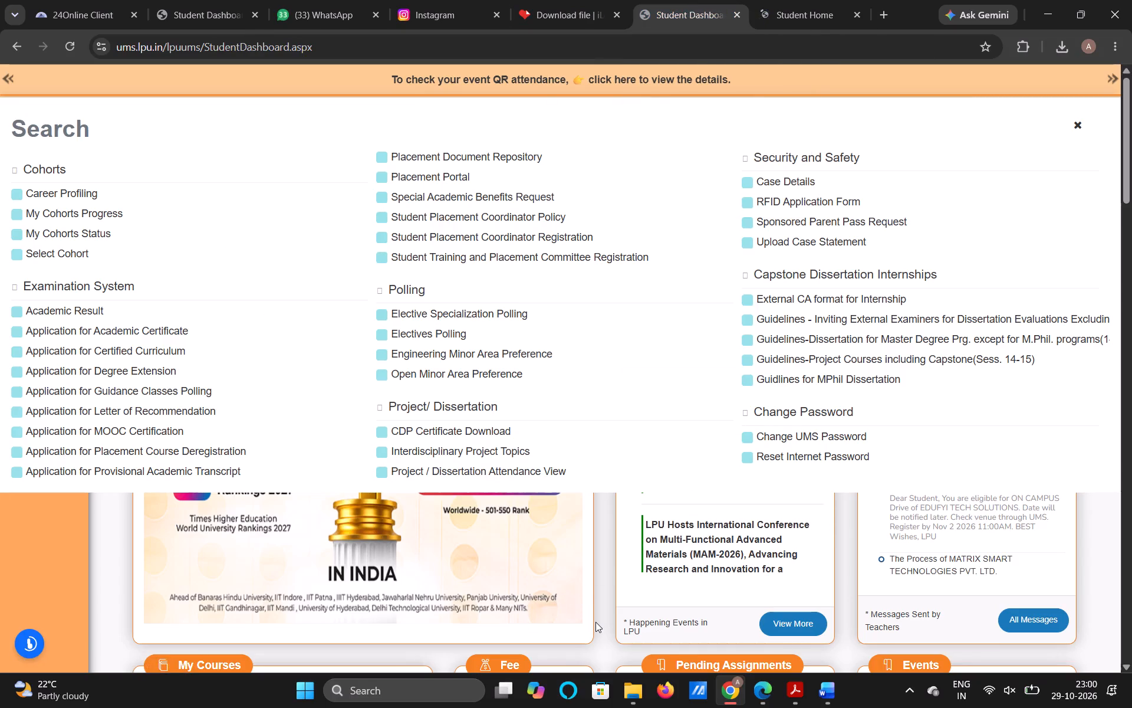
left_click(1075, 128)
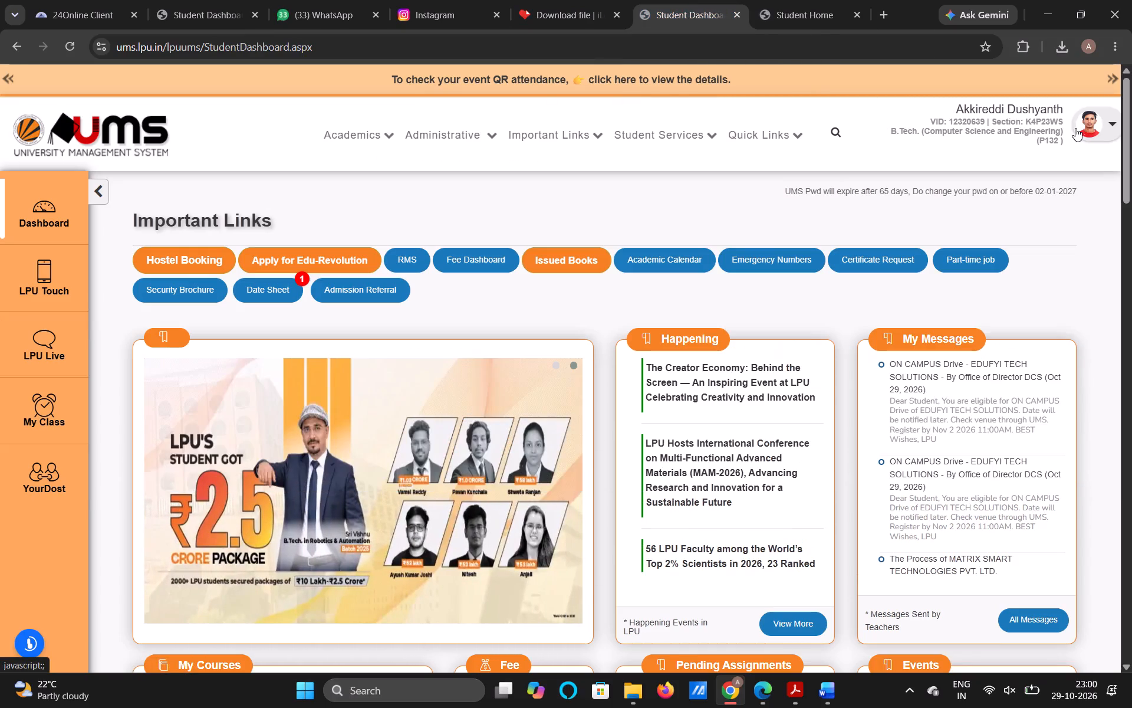
Open the upload form for the pending CSE494 Project assignment, keeping the preselected course and teacher.
scroll(598, 445, "down", 3)
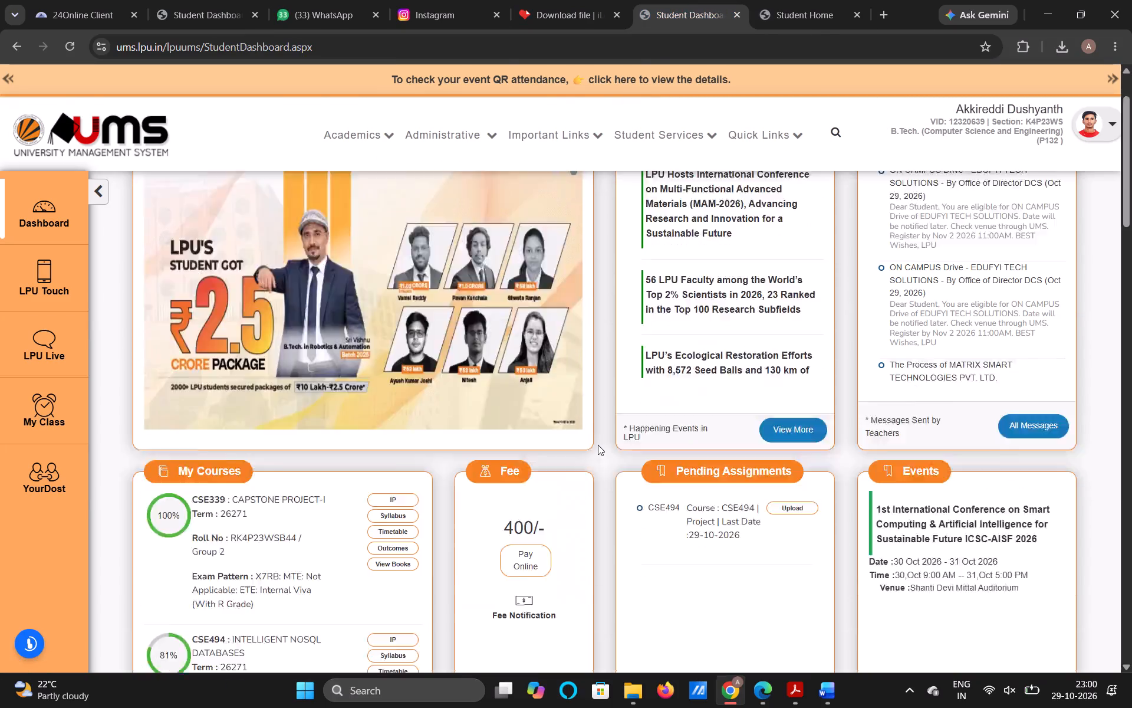
scroll(598, 445, "down", 2)
scroll(541, 500, "up", 2)
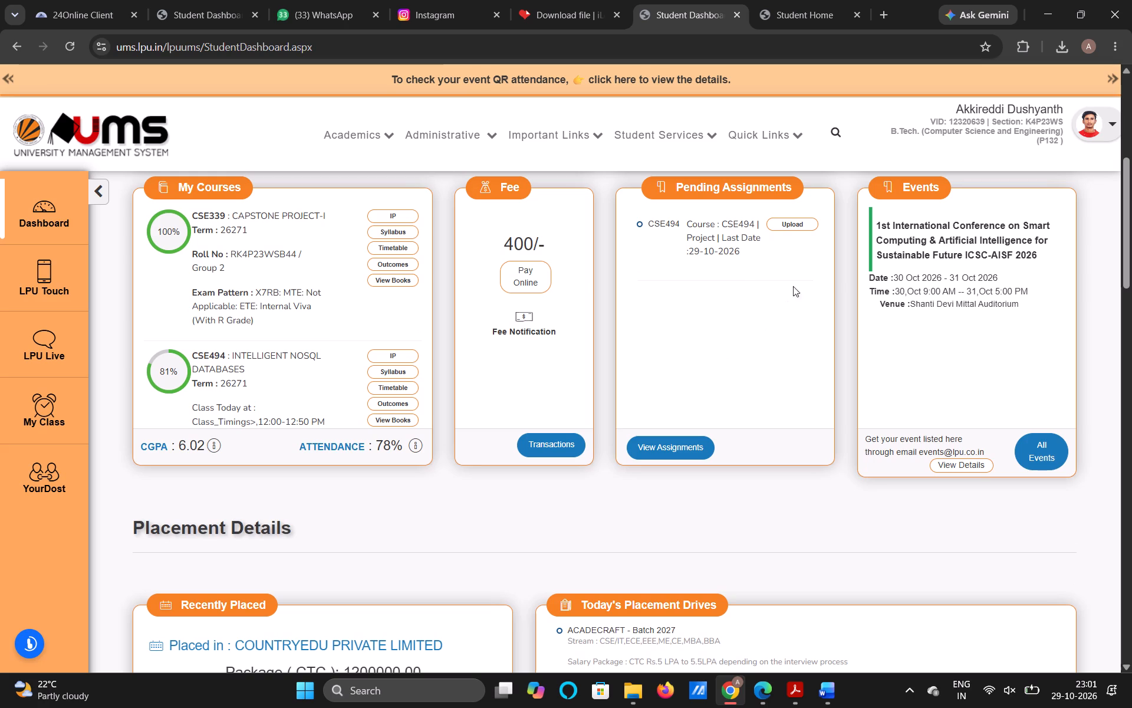
left_click(804, 217)
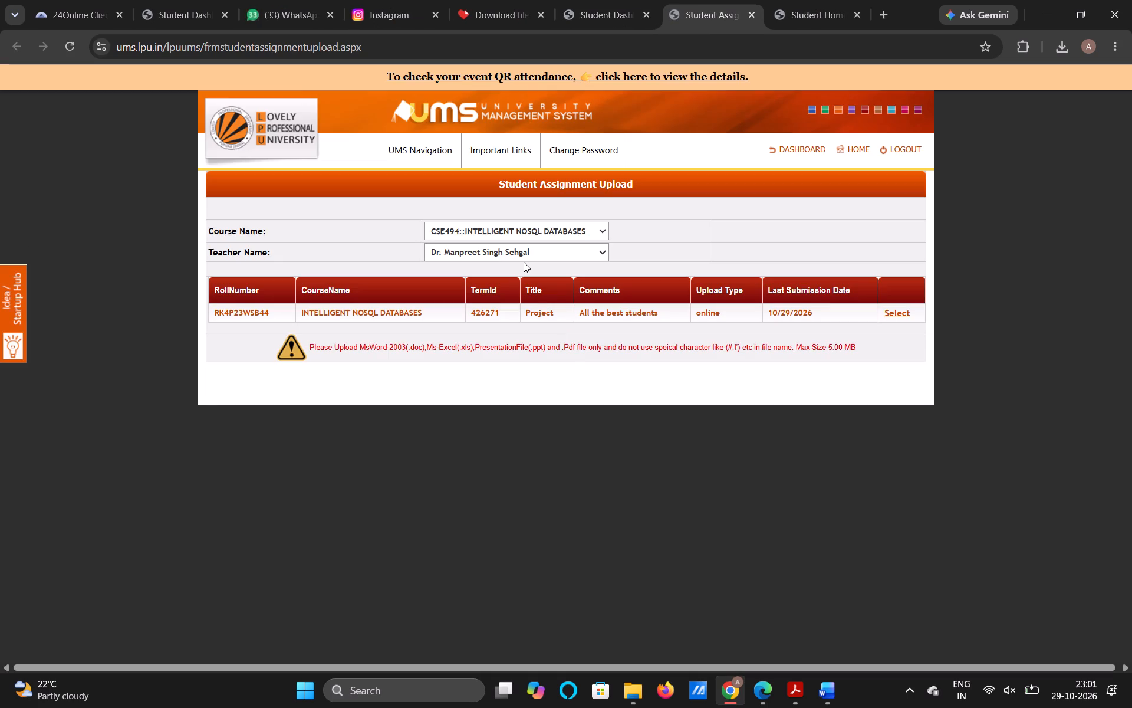
left_click(529, 248)
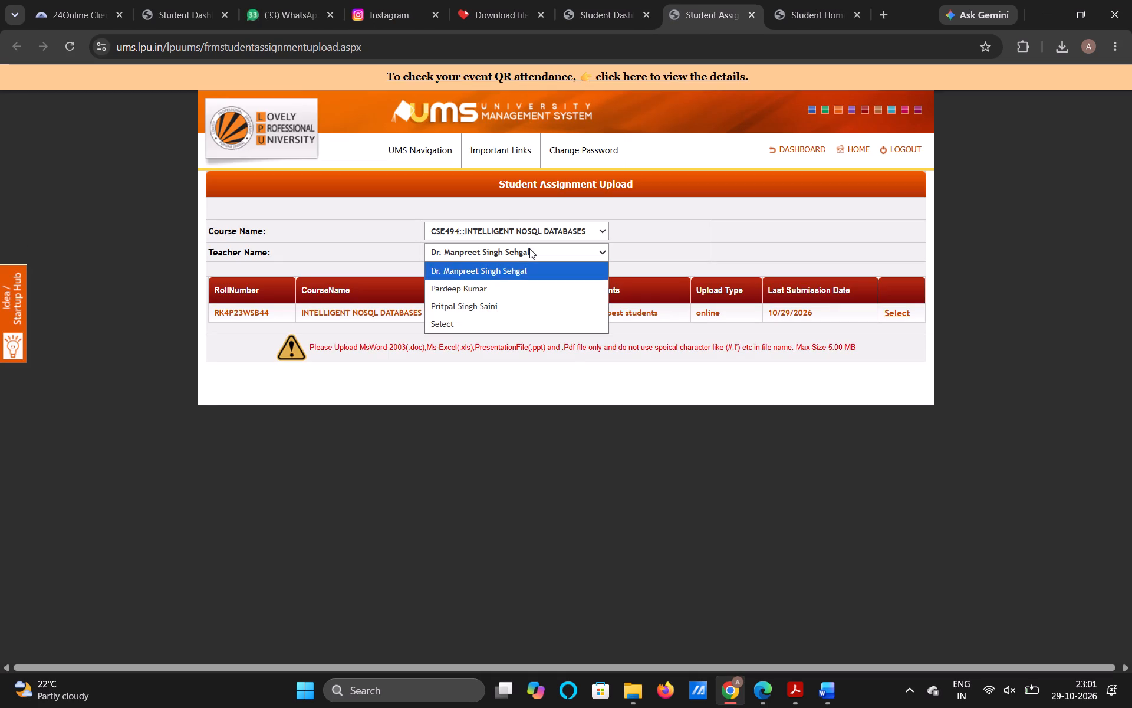
left_click(529, 248)
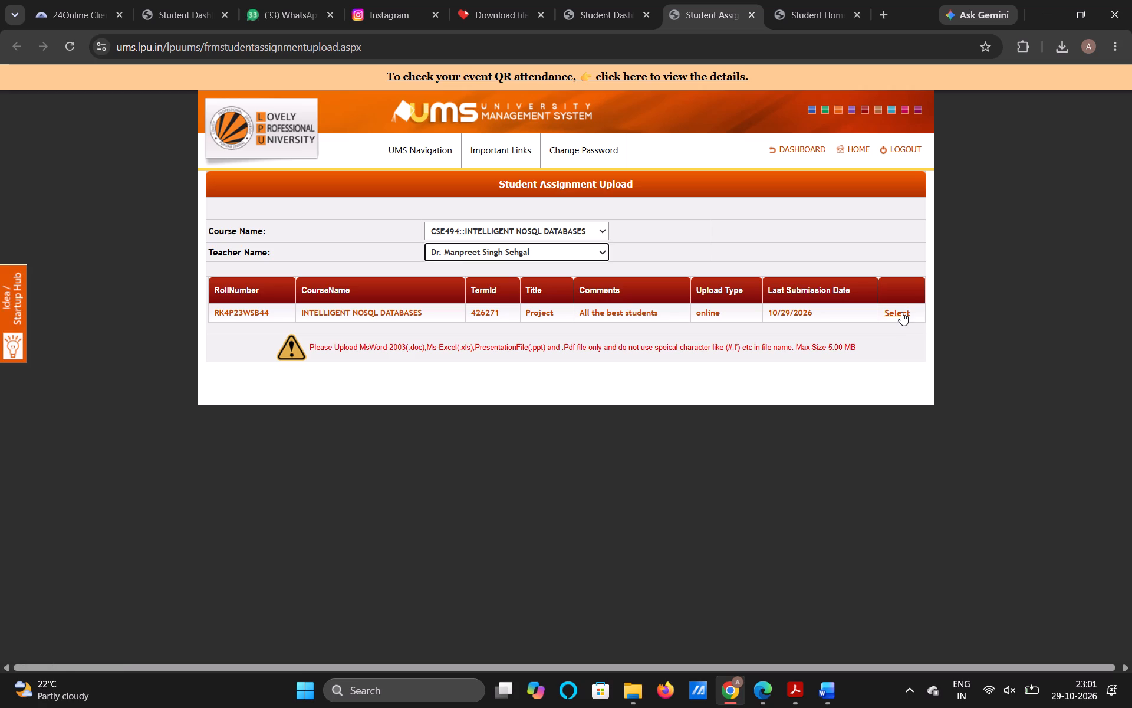
left_click(901, 312)
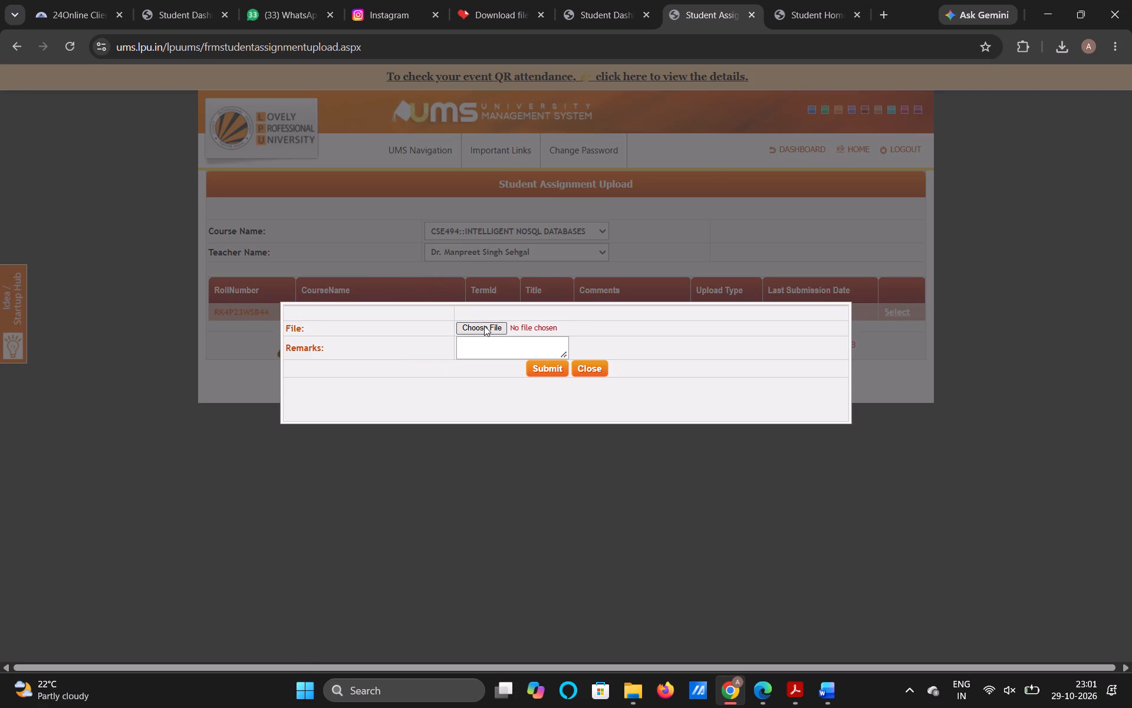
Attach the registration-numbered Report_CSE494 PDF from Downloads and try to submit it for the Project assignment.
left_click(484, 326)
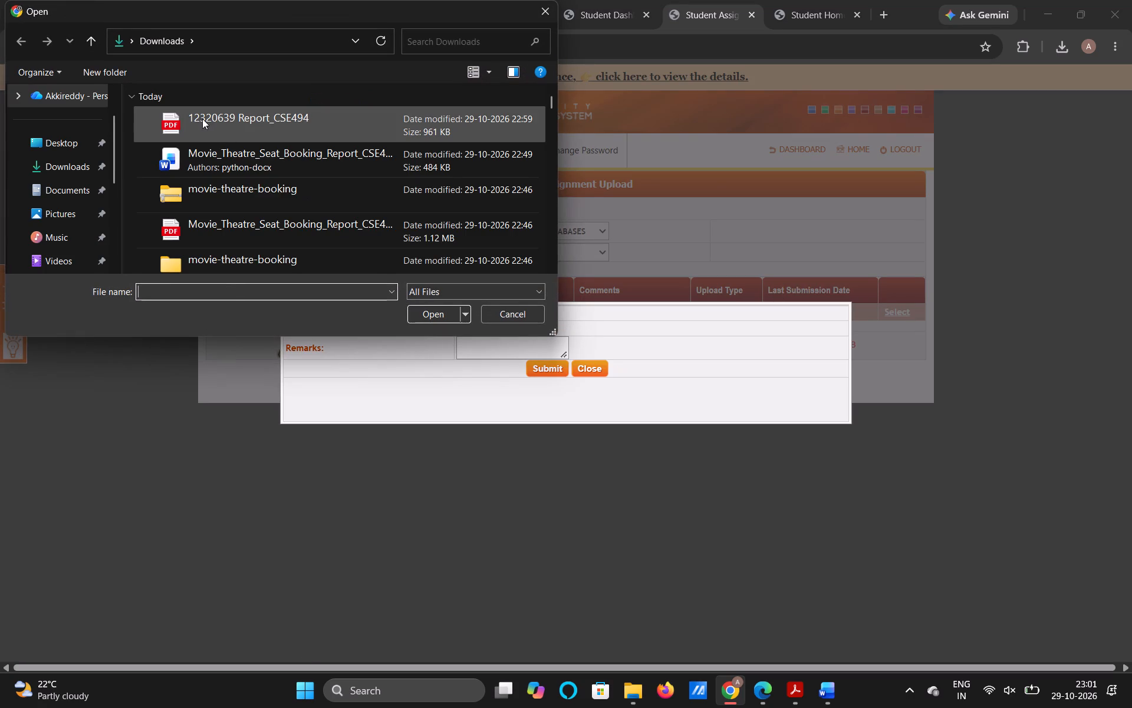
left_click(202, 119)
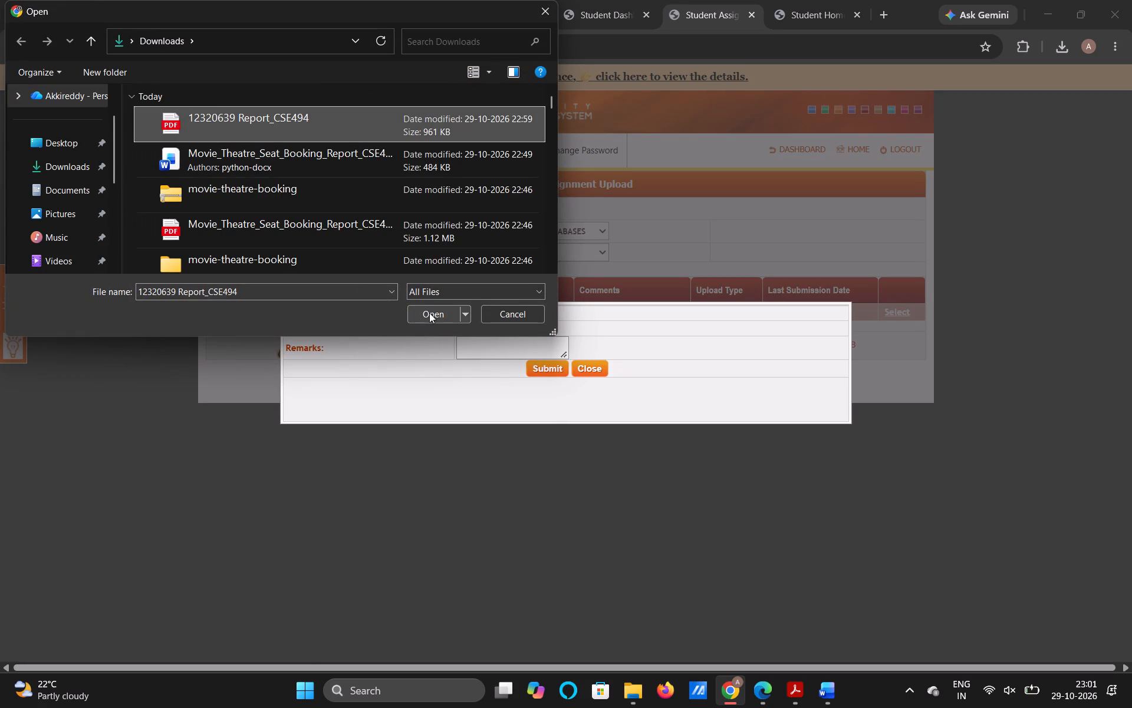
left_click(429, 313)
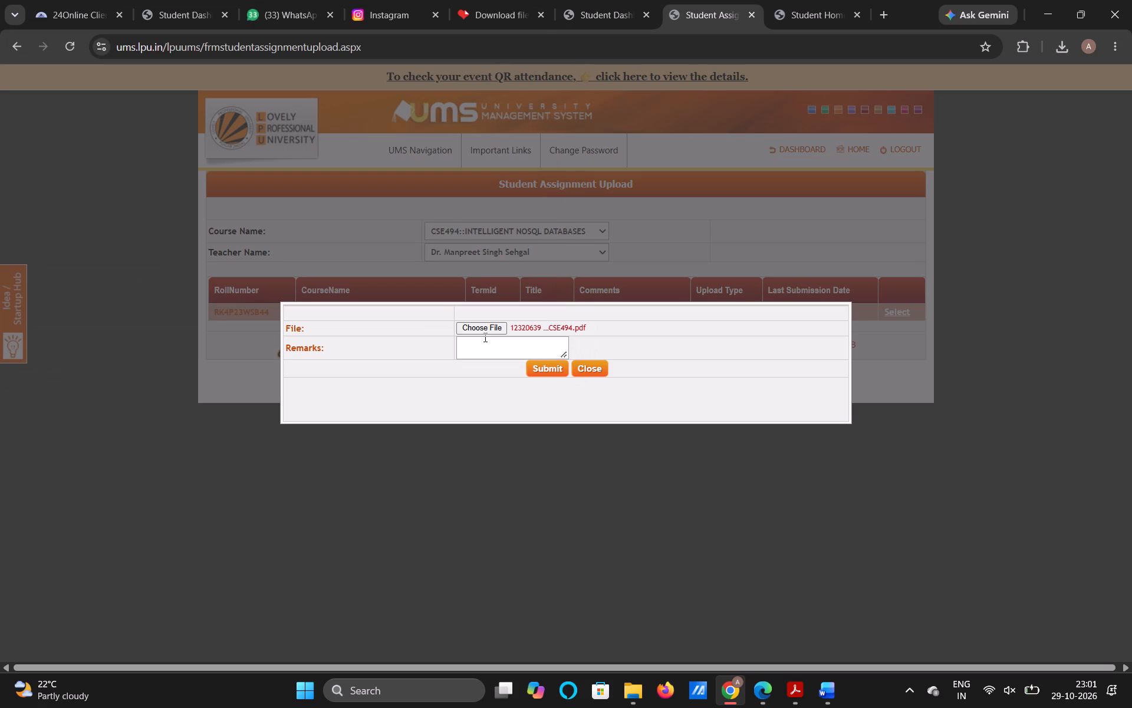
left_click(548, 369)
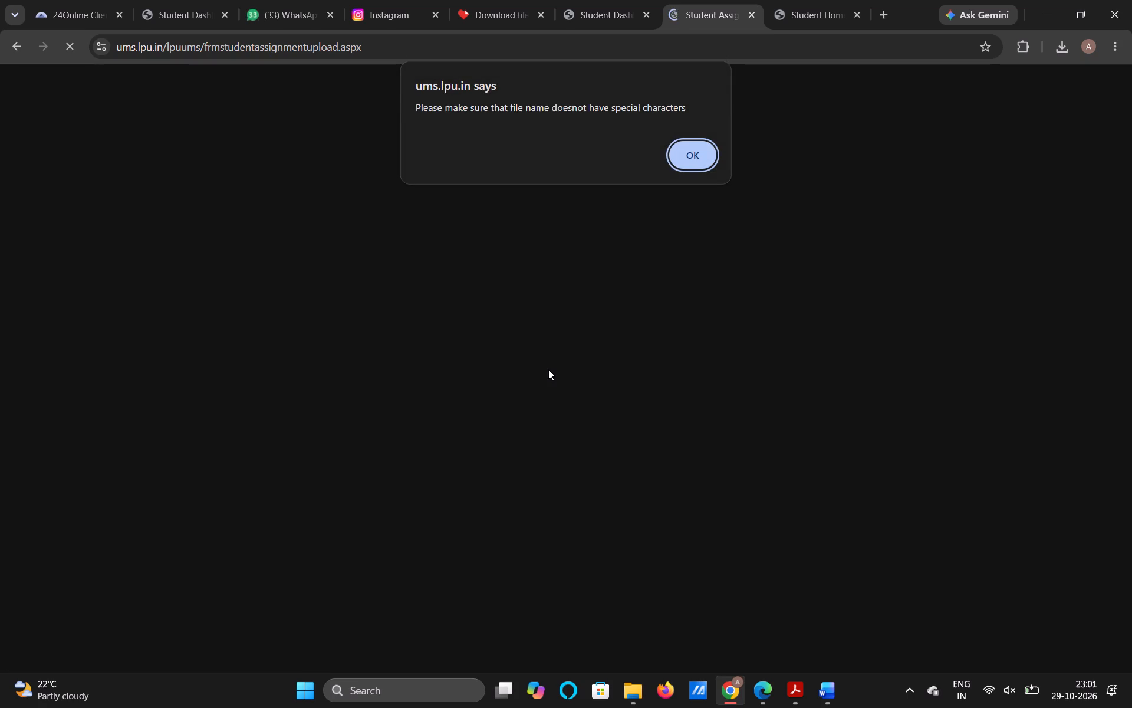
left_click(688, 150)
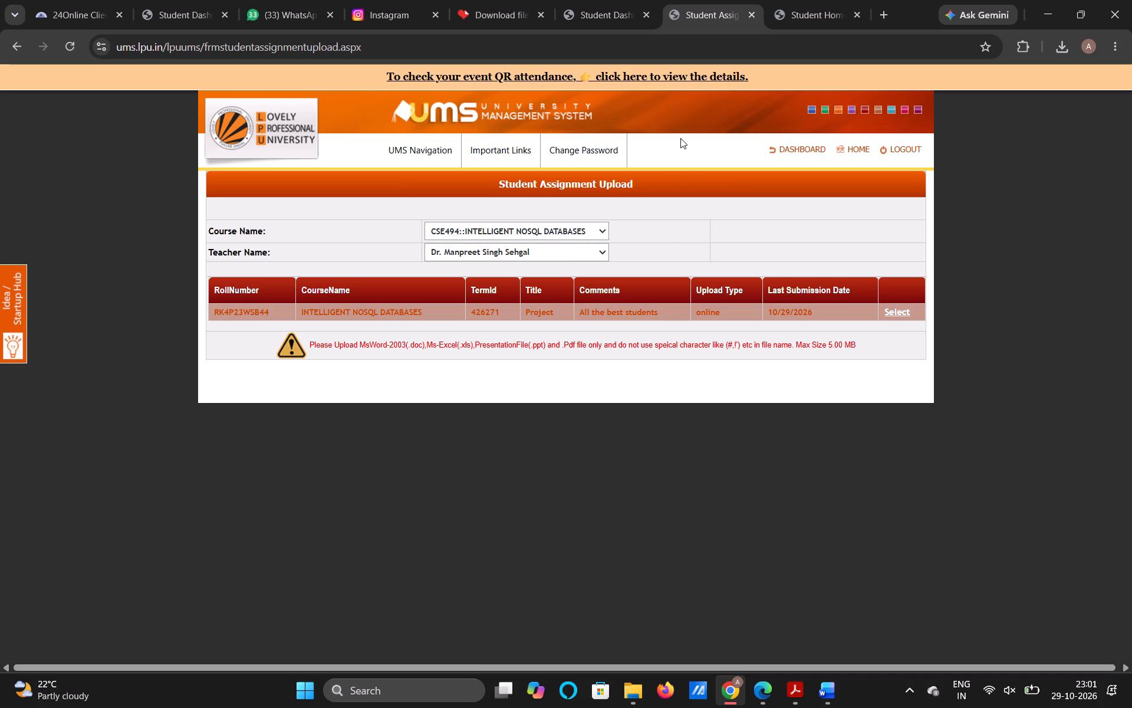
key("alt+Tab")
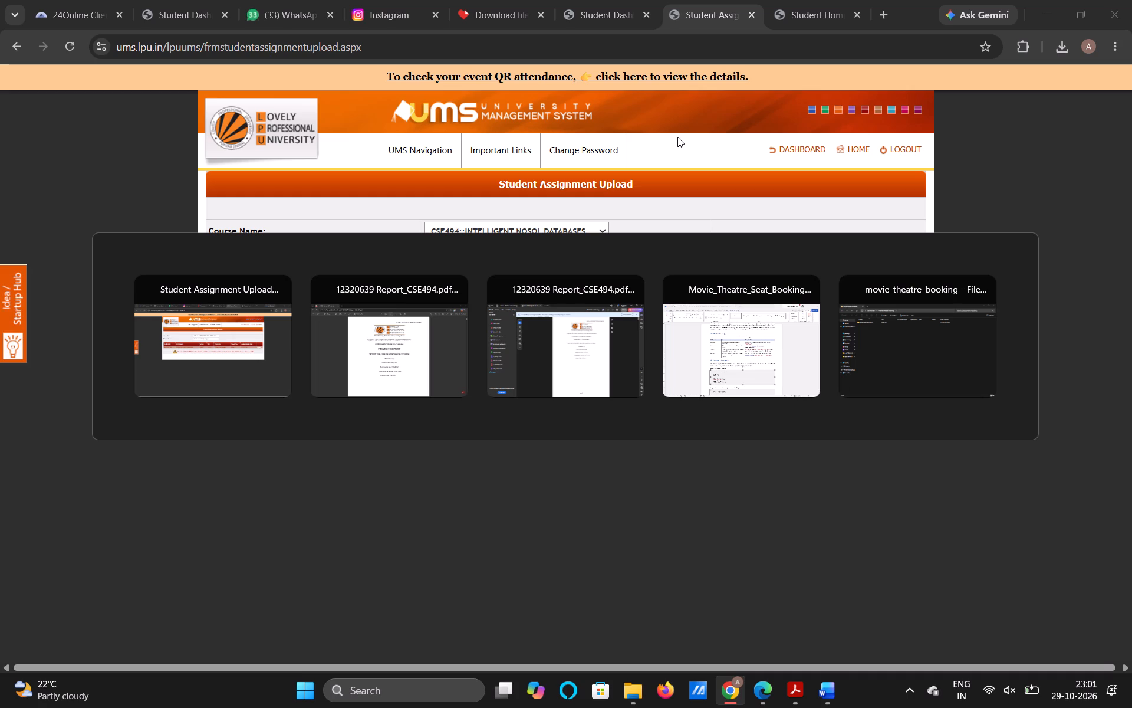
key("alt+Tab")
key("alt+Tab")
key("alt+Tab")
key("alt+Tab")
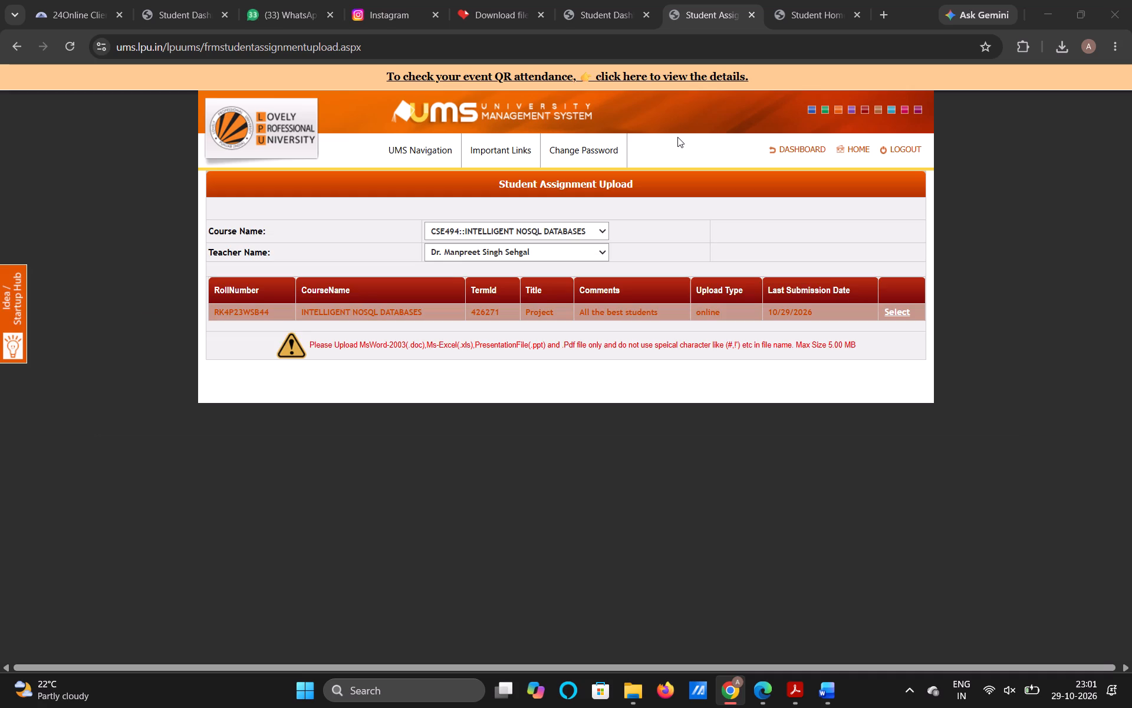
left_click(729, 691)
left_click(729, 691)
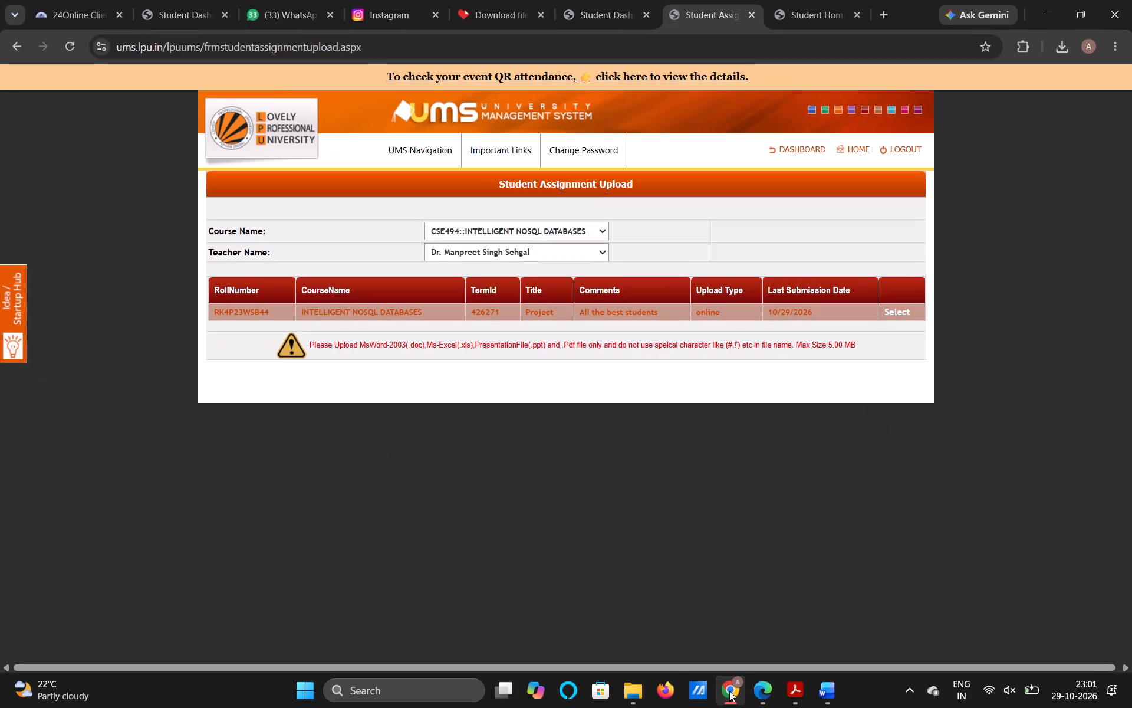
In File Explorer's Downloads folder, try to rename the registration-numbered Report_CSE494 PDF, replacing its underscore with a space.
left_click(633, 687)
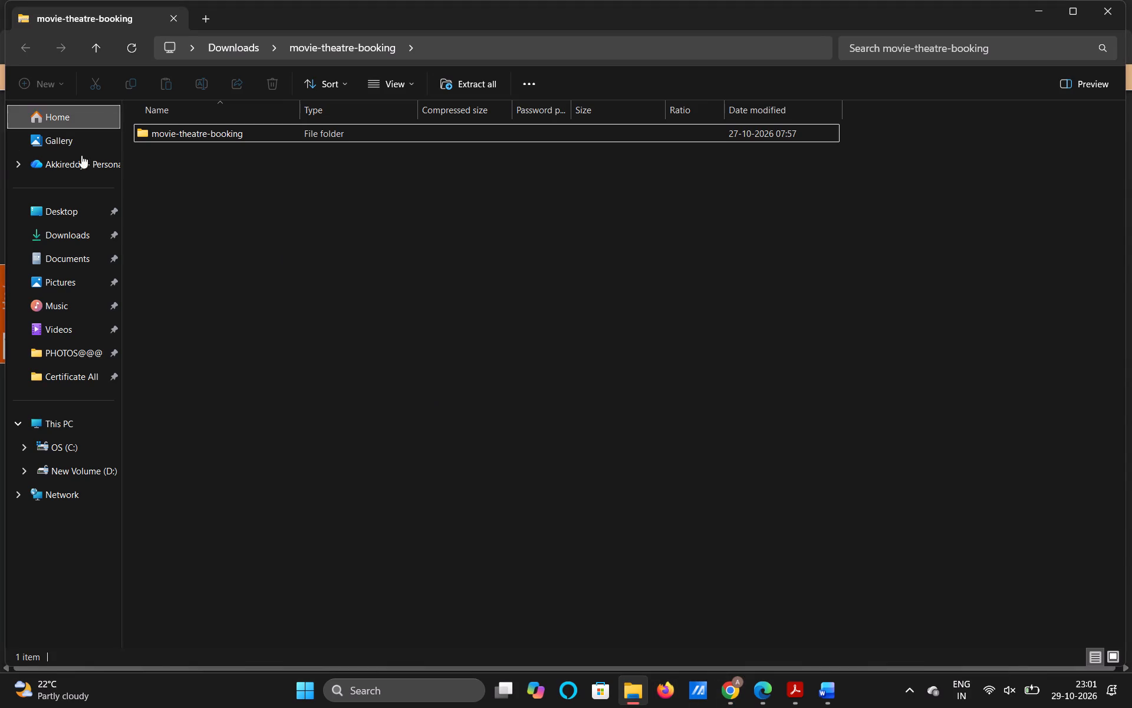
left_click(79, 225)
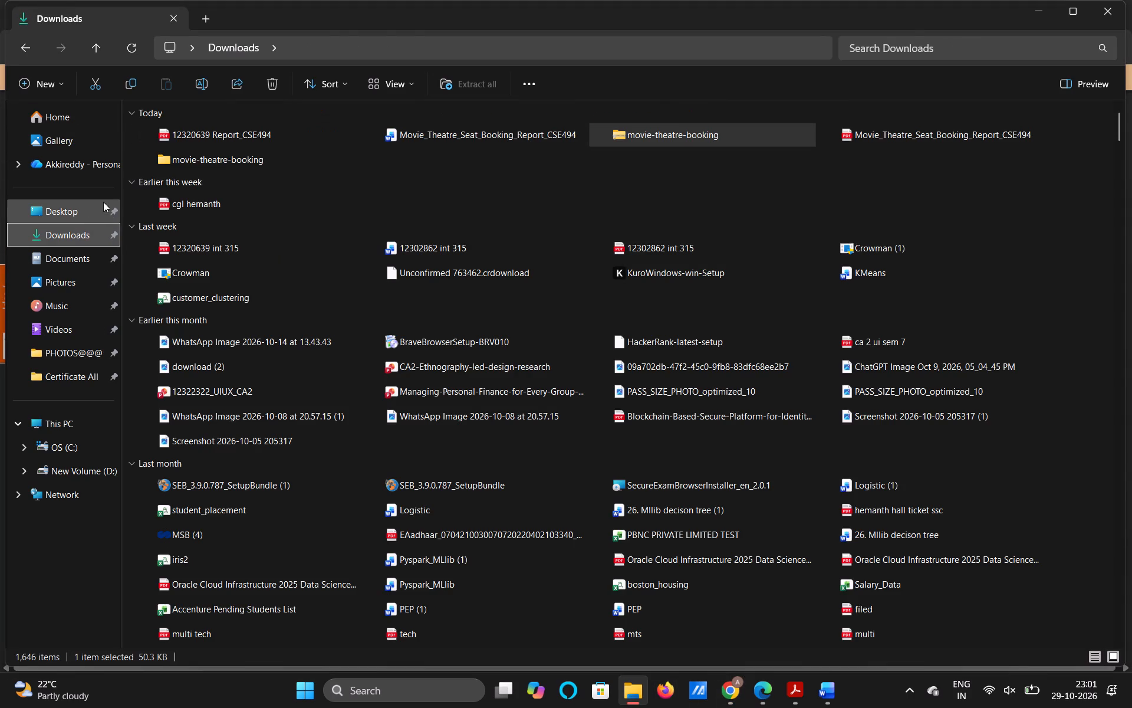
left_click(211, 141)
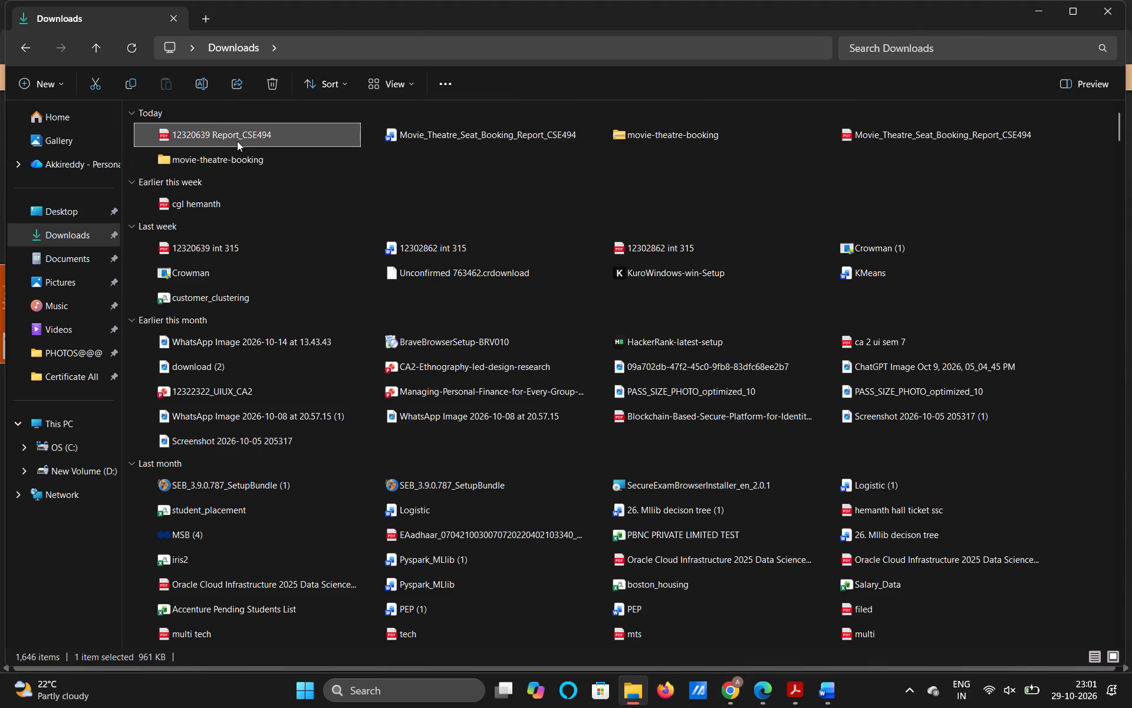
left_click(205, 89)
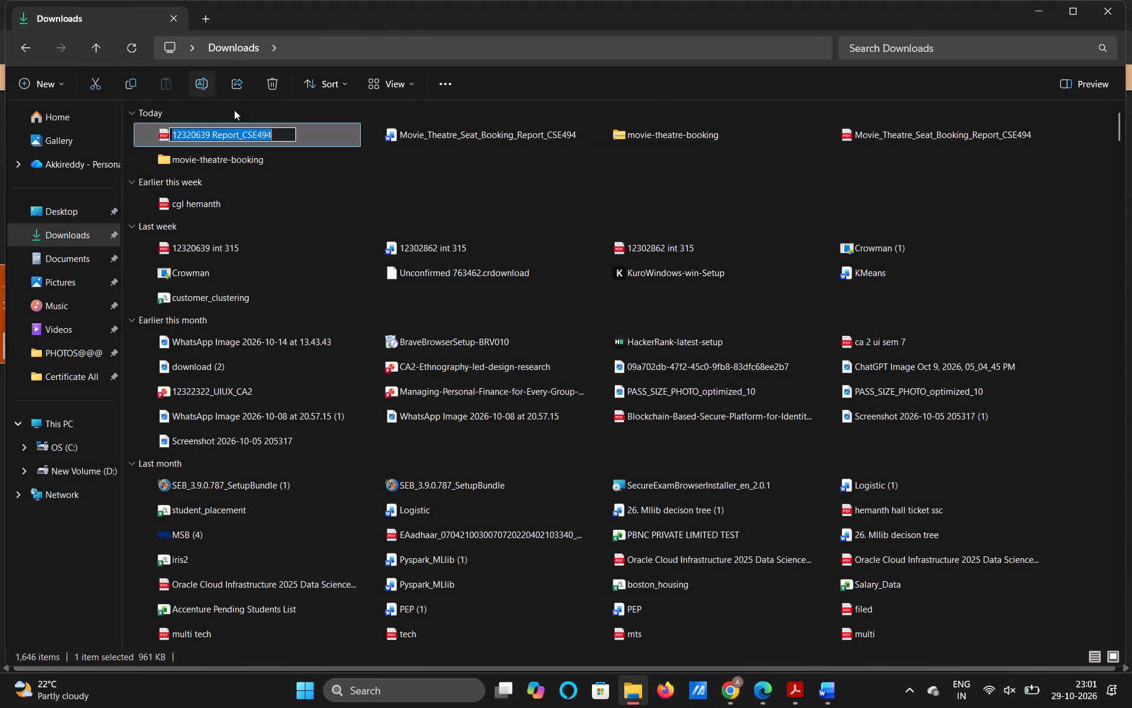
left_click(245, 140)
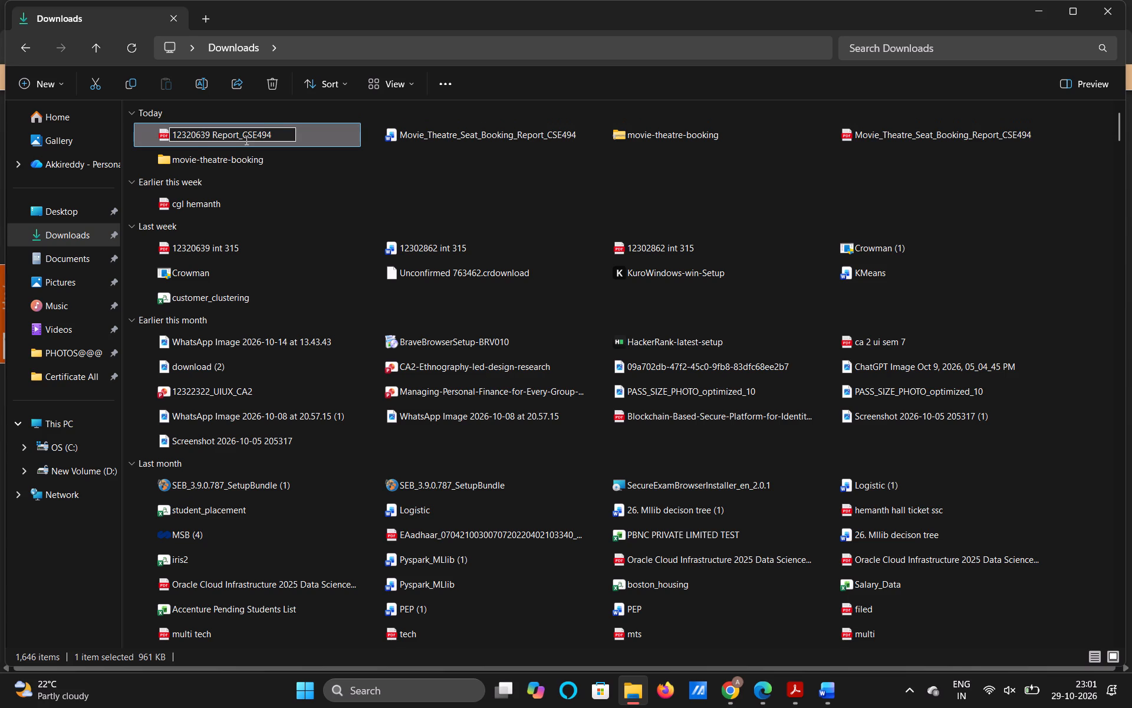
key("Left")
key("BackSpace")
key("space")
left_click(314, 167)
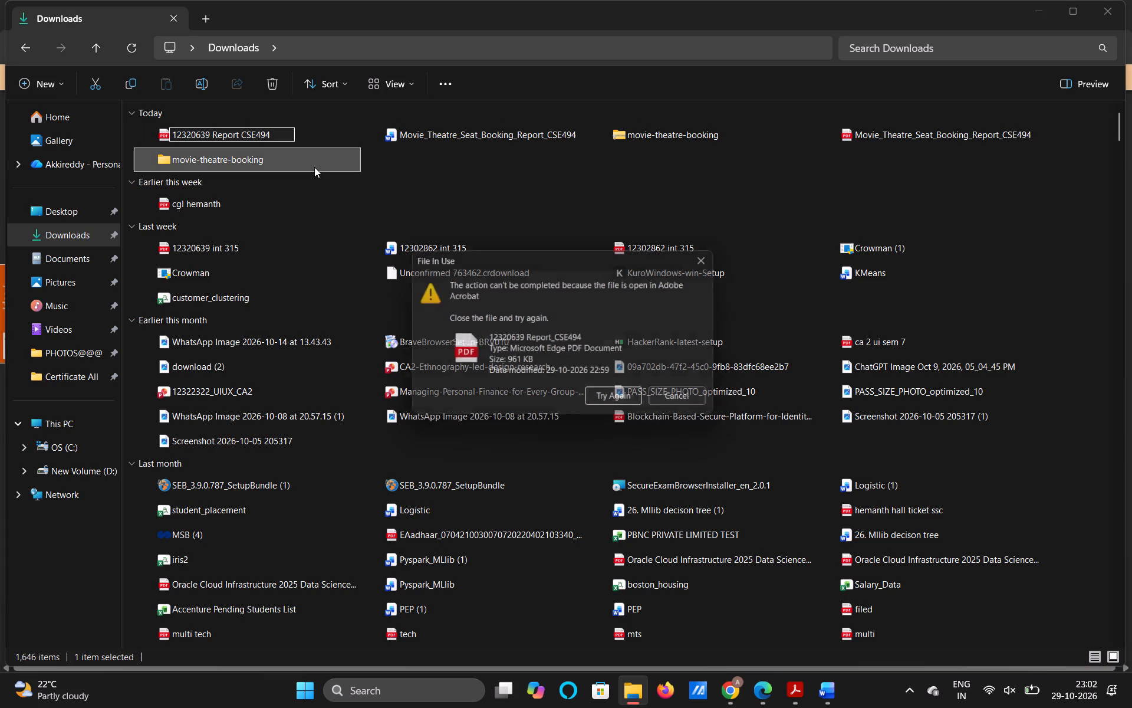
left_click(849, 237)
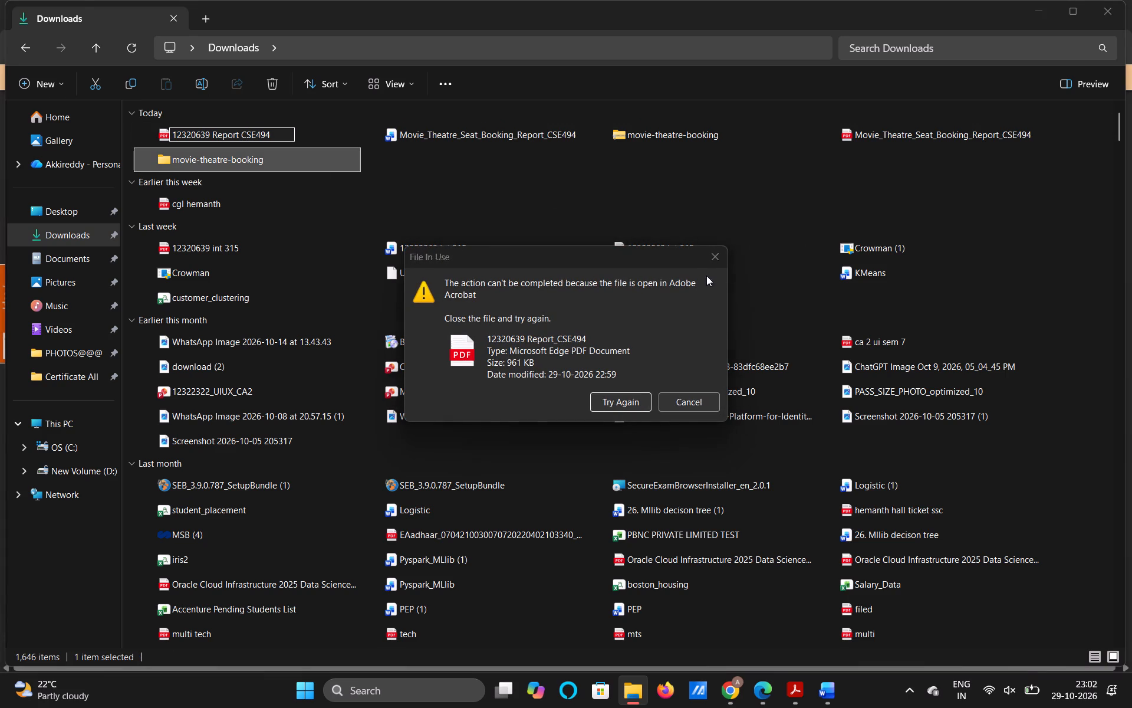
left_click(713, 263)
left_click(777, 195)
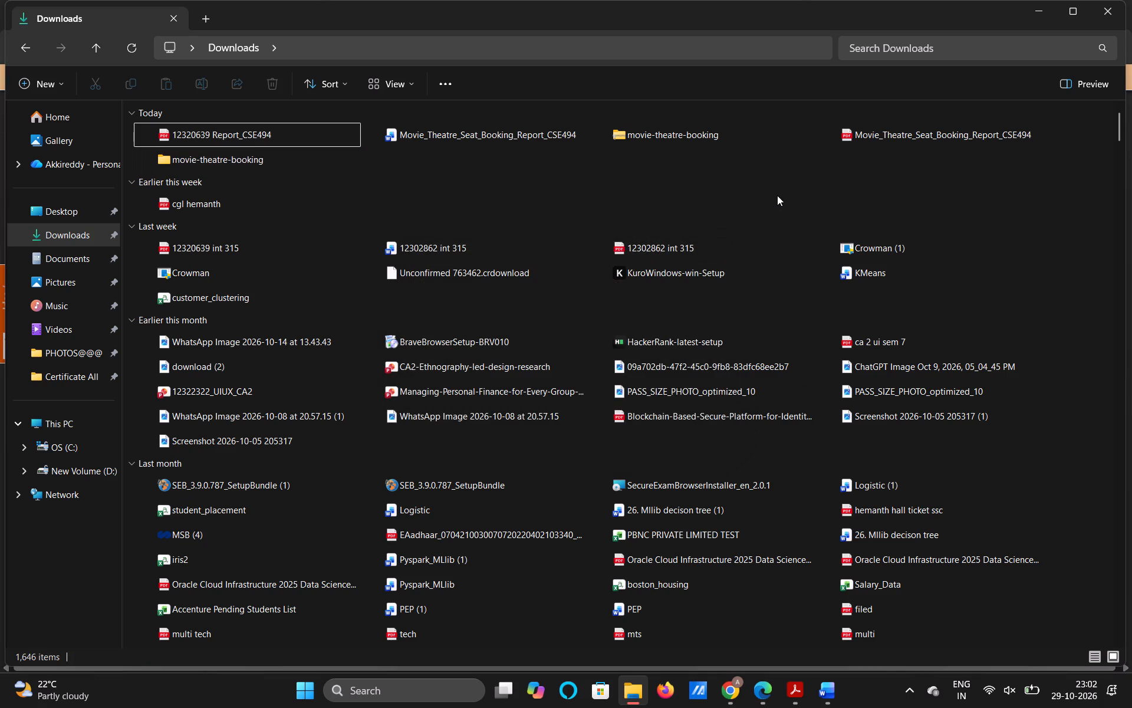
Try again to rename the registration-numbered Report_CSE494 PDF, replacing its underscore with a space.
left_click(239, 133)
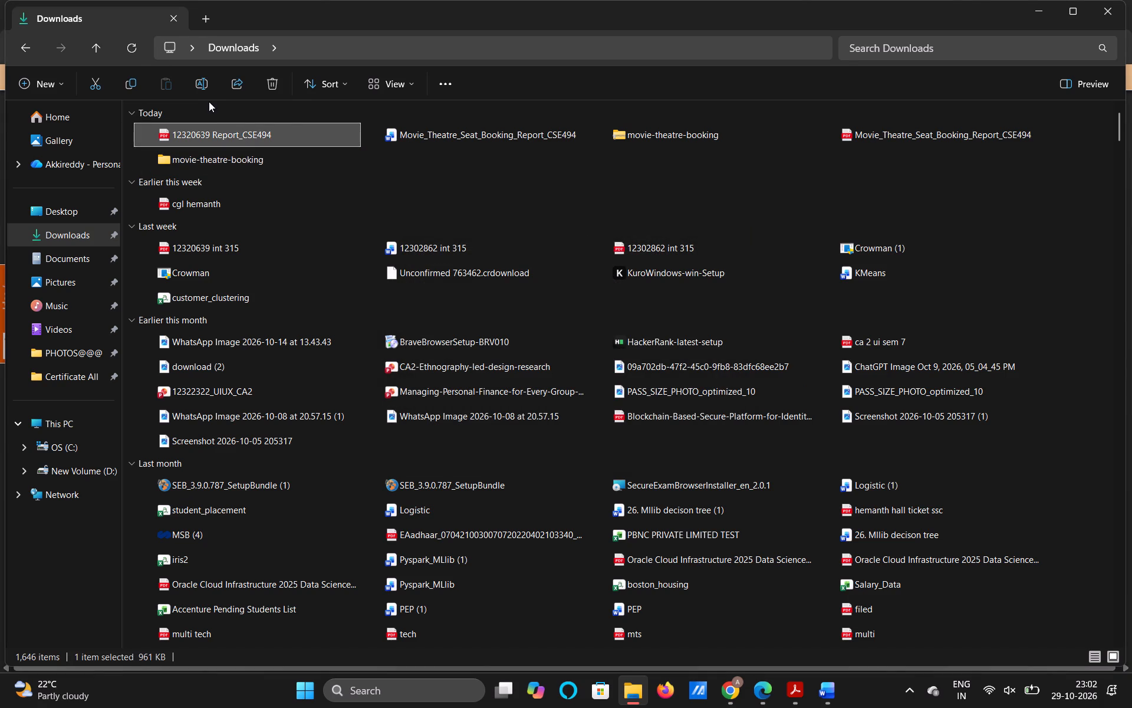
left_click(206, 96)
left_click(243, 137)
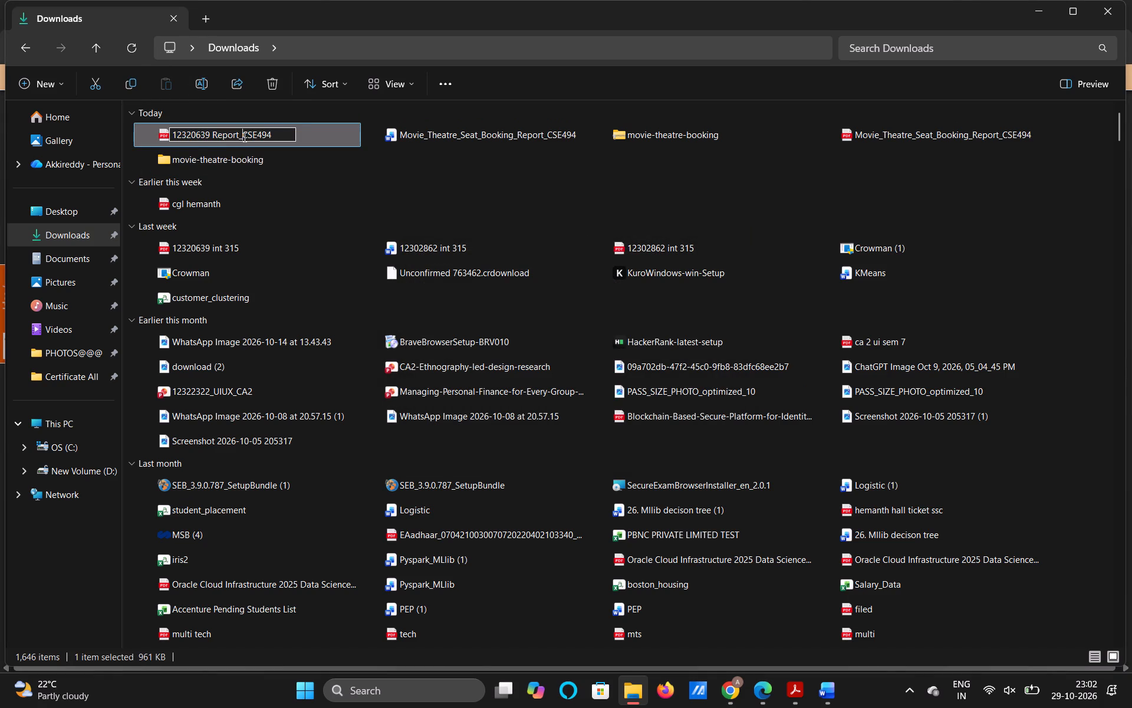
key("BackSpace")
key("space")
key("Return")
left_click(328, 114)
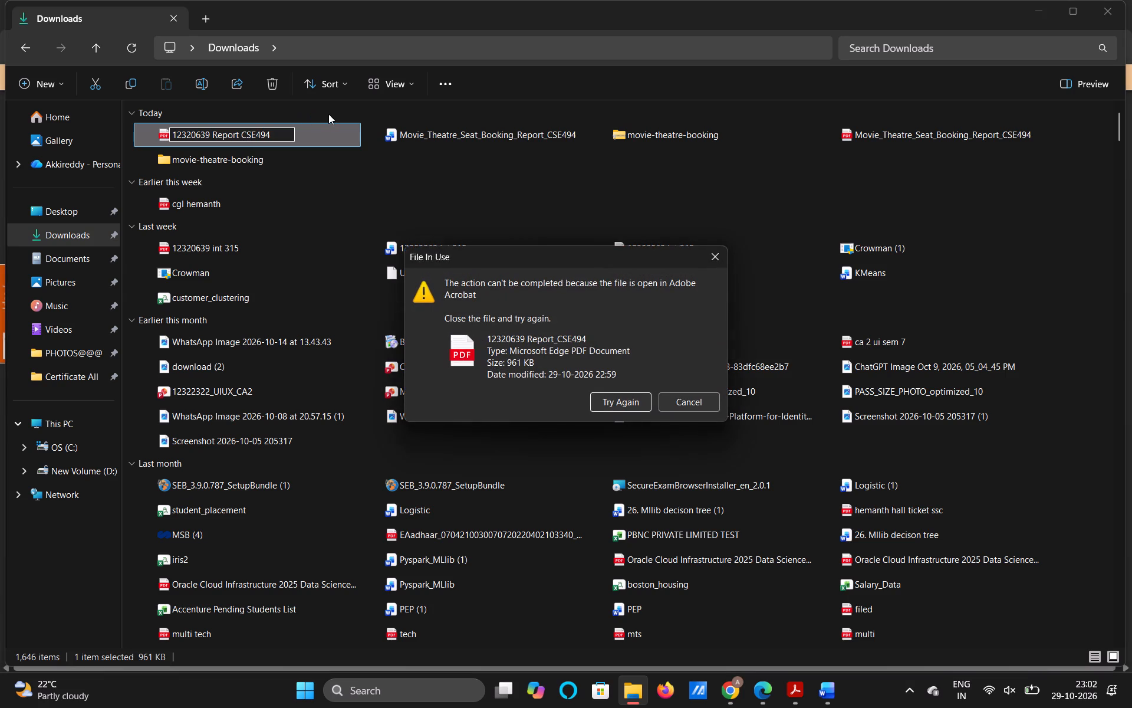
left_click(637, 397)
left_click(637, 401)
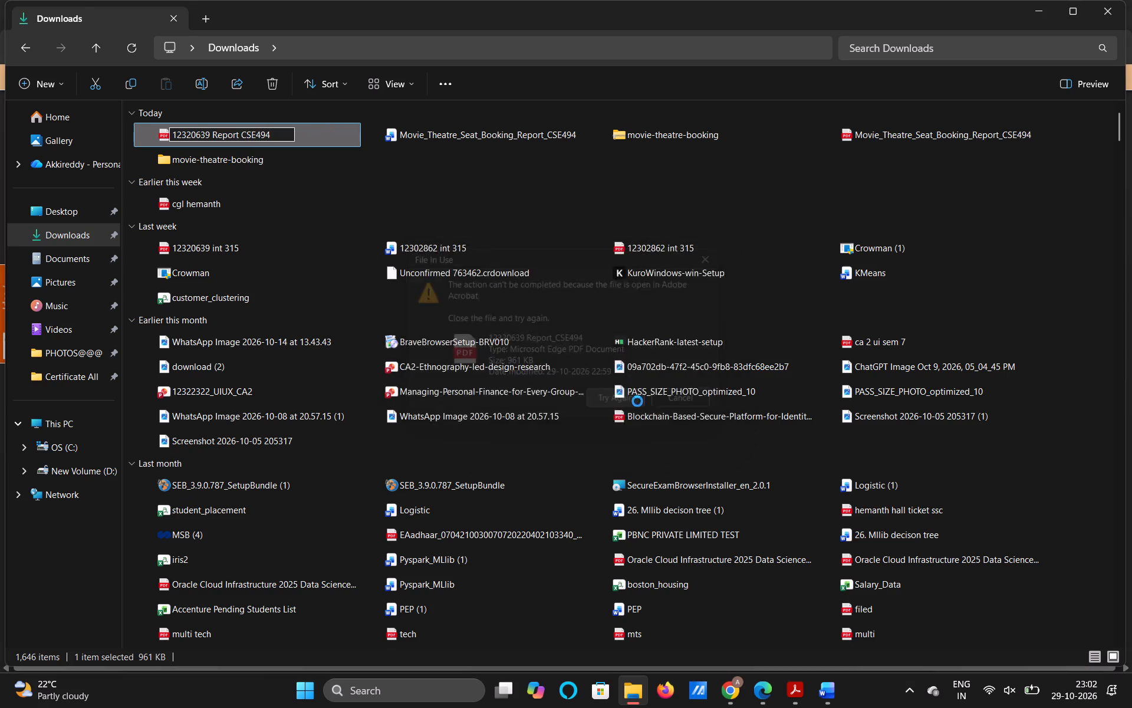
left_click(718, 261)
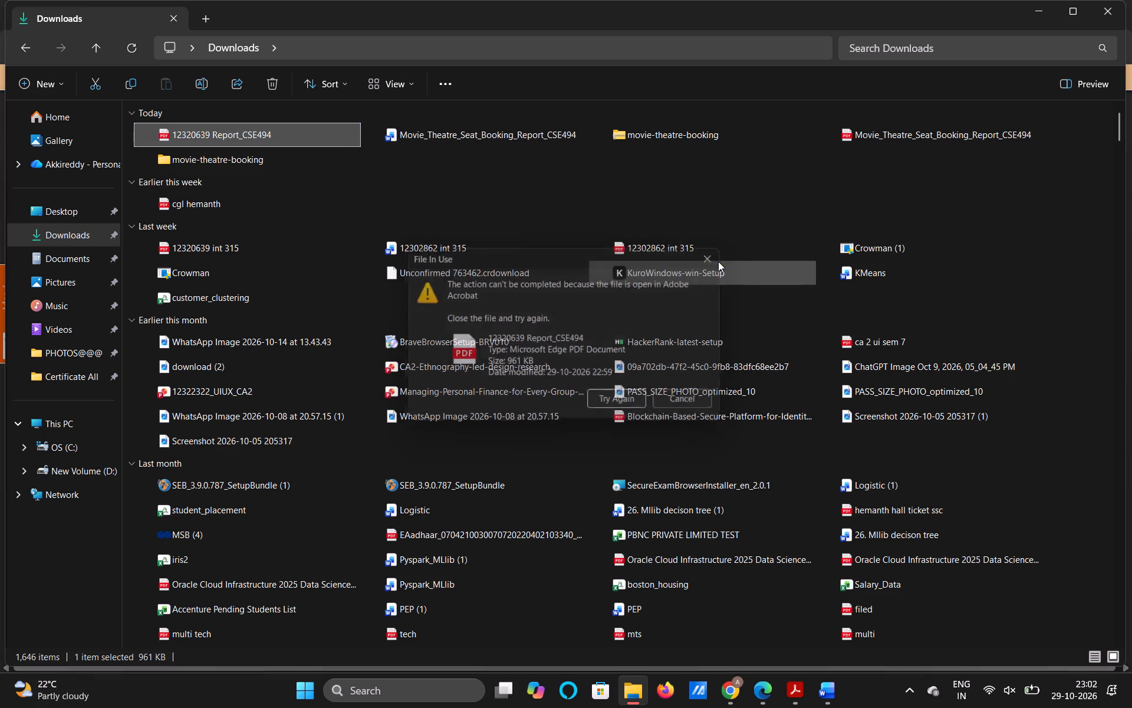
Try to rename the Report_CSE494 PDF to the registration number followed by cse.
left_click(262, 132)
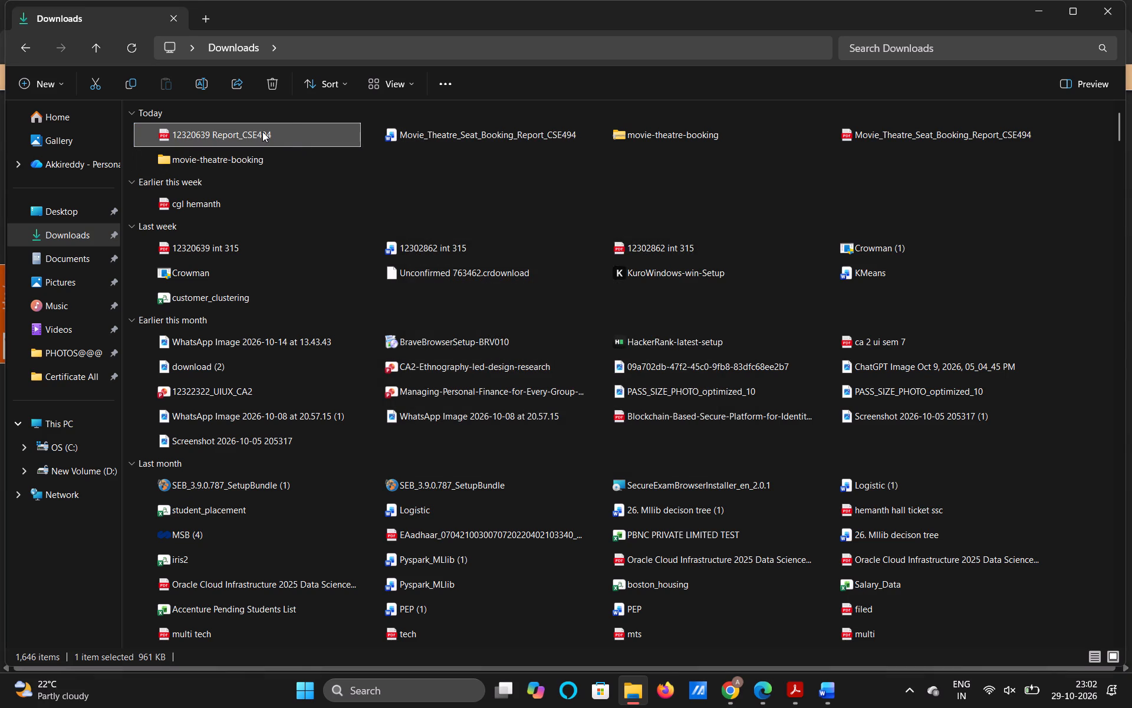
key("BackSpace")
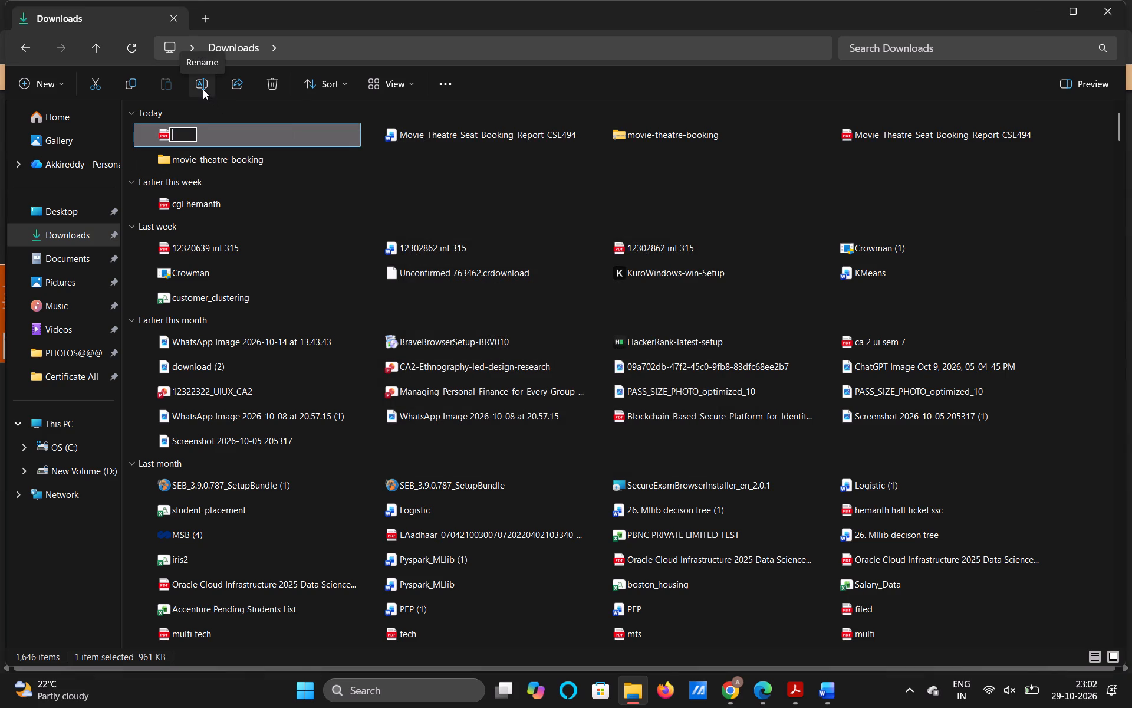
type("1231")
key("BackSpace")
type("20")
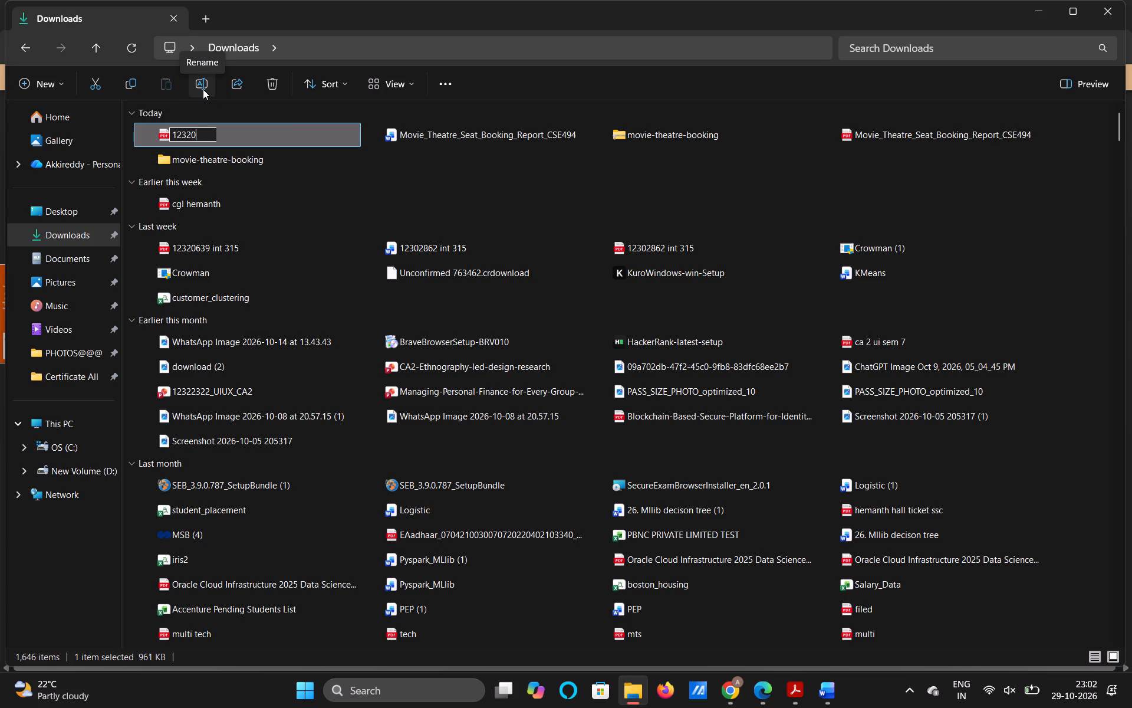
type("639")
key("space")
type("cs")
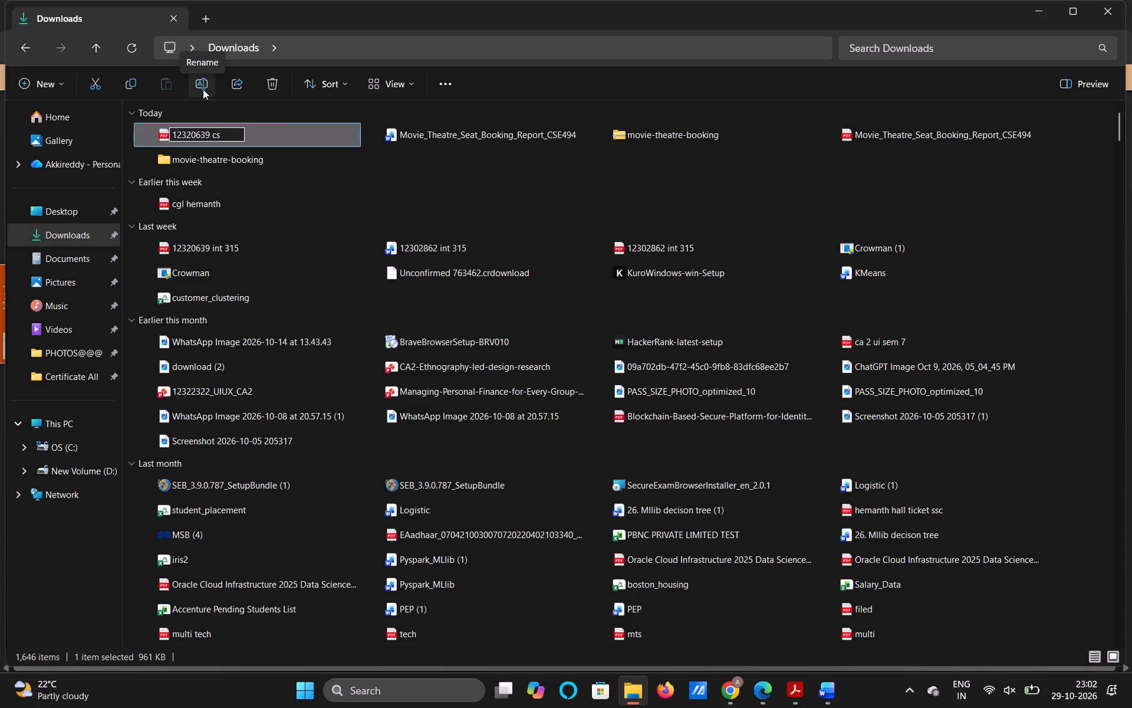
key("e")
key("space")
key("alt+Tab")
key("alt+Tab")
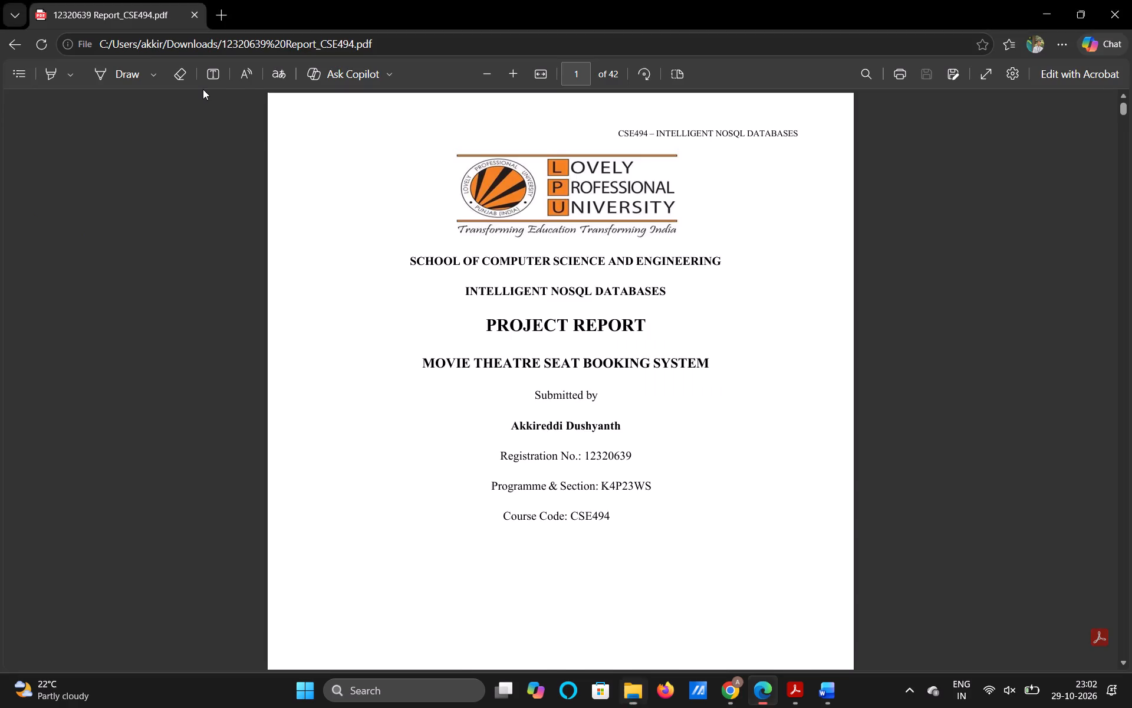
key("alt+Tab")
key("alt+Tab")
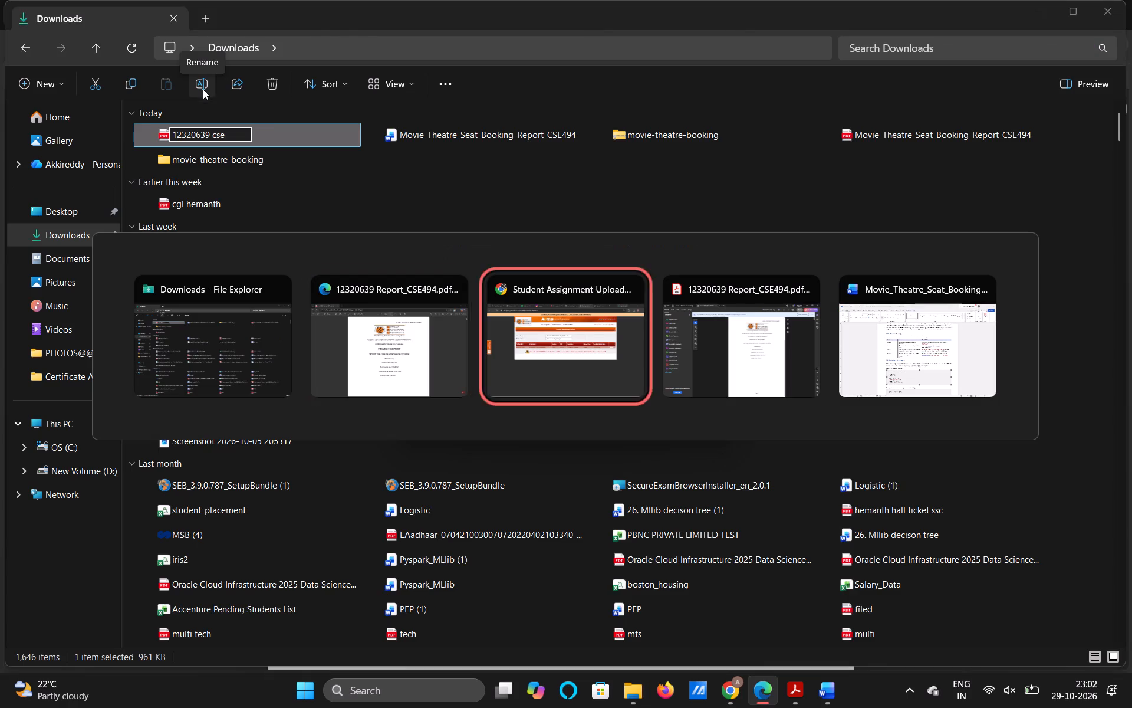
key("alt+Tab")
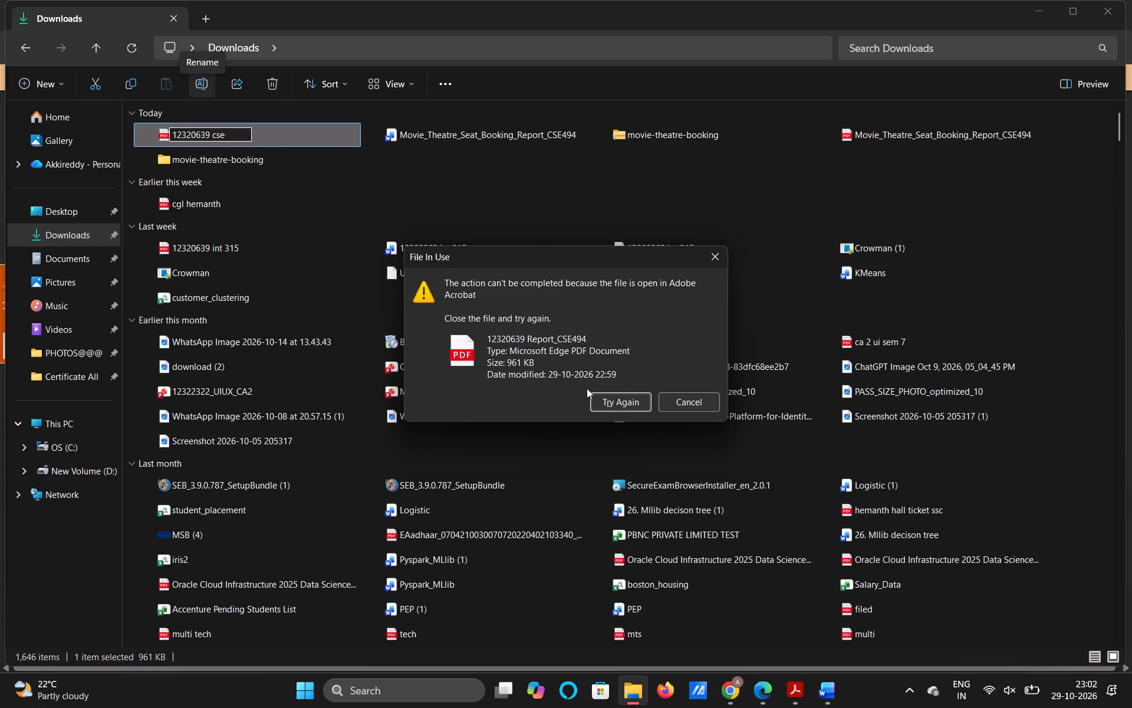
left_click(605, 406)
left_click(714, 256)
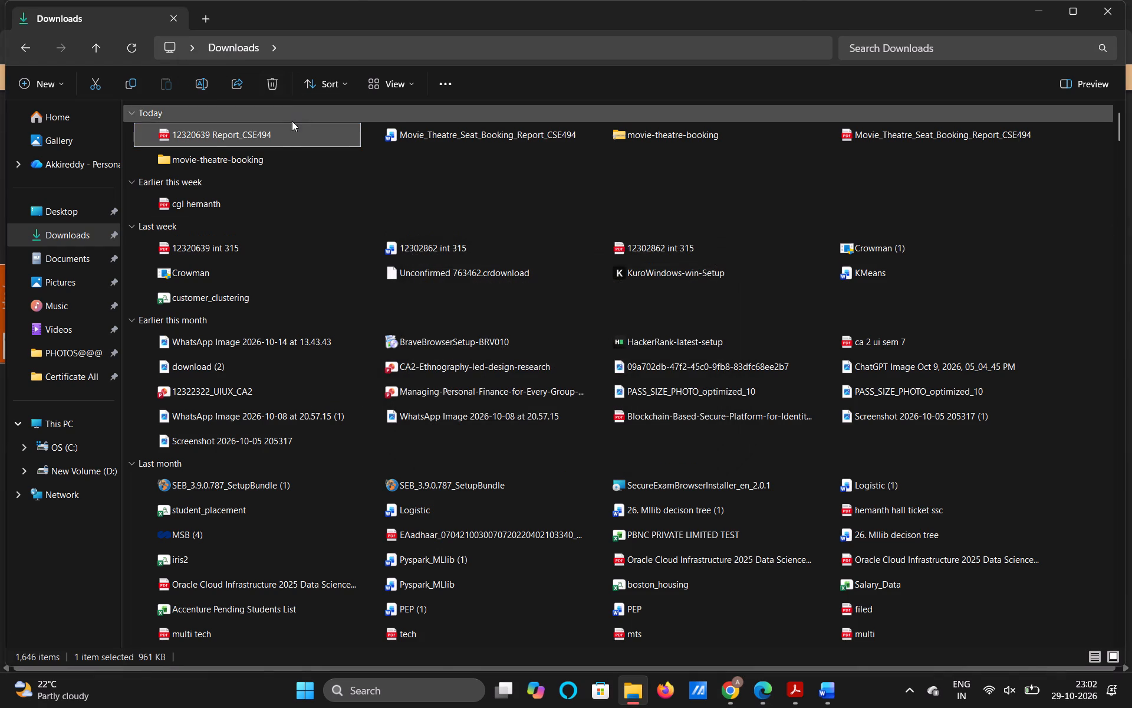
Open the Report_CSE494 PDF from Downloads to view it, and return to File Explorer.
left_click(260, 135)
double_click(260, 135)
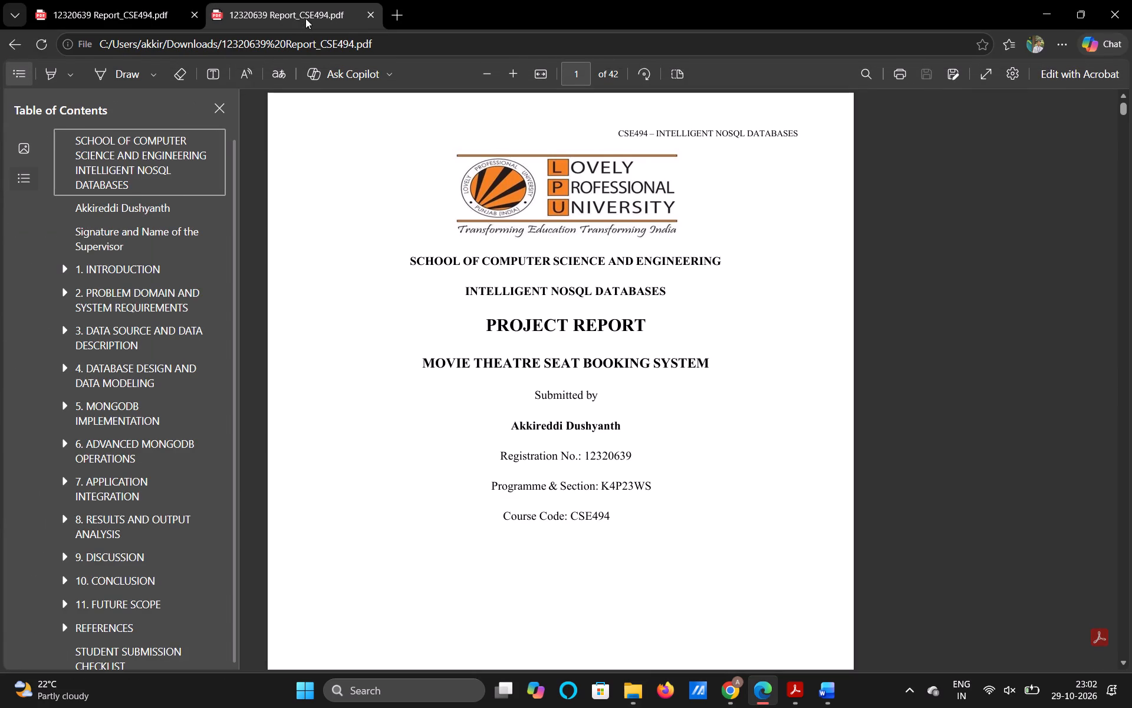
key("alt+Tab")
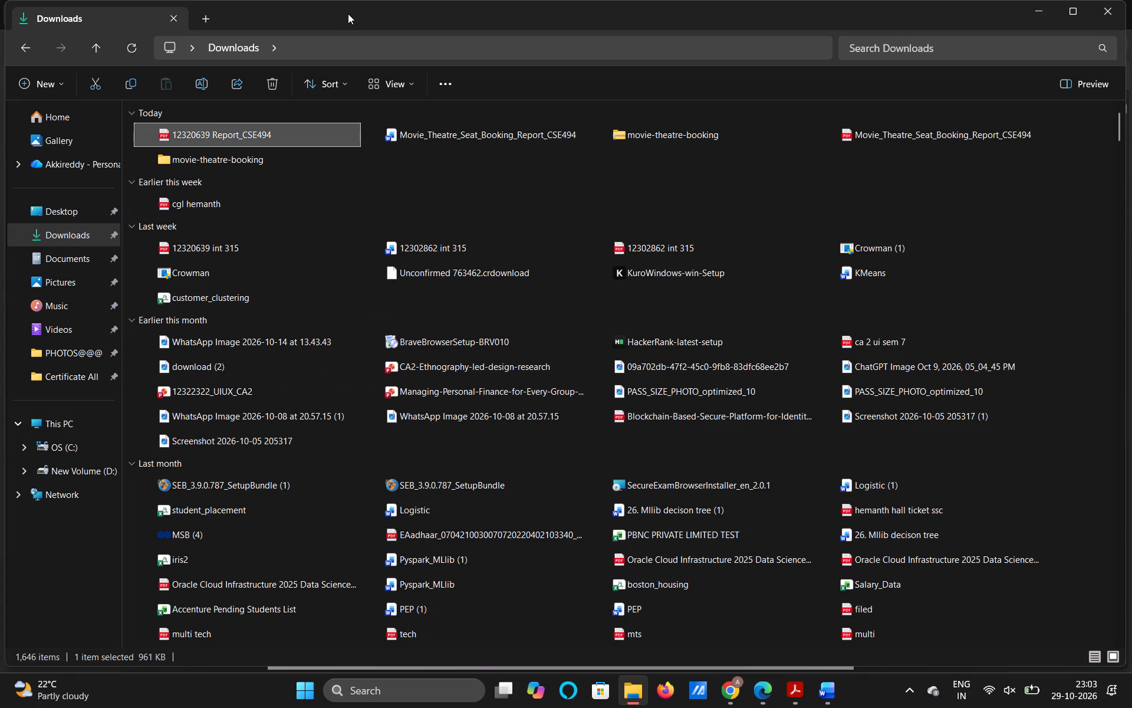
Edit the Report_CSE494 PDF's file name in Downloads, replacing the underscore before CSE494 with a space.
left_click(199, 89)
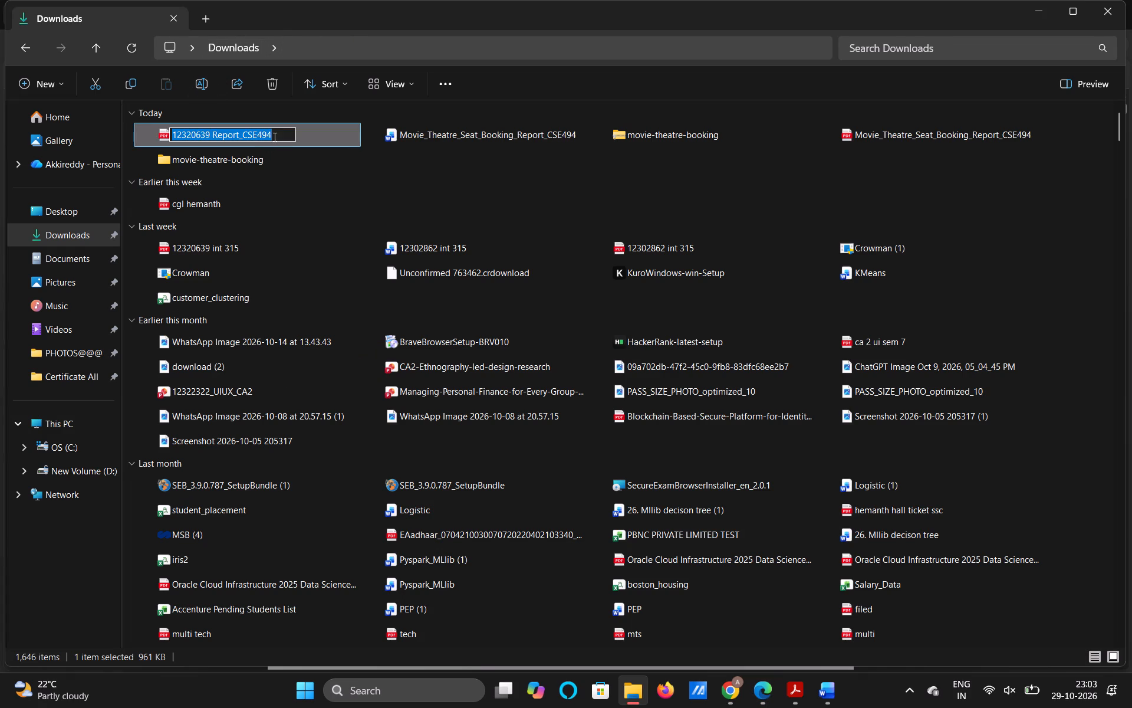
key("Left")
key("Left")
key("Left")
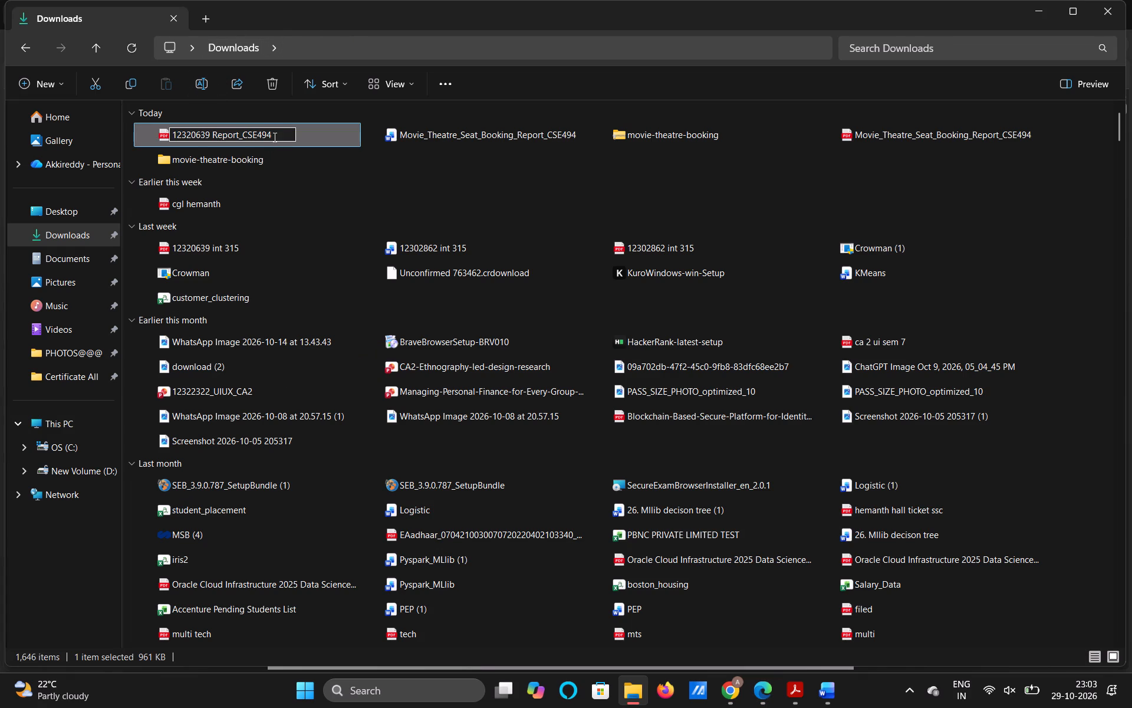
key("Right")
key("Right")
key("Right")
key("Right")
key("Right")
key("Right")
key("Right")
key("Right")
key("Right")
key("Right")
key("Right")
key("Right")
key("Right")
key("Right")
key("Right")
key("Right")
key("Right")
key("Right")
key("Left")
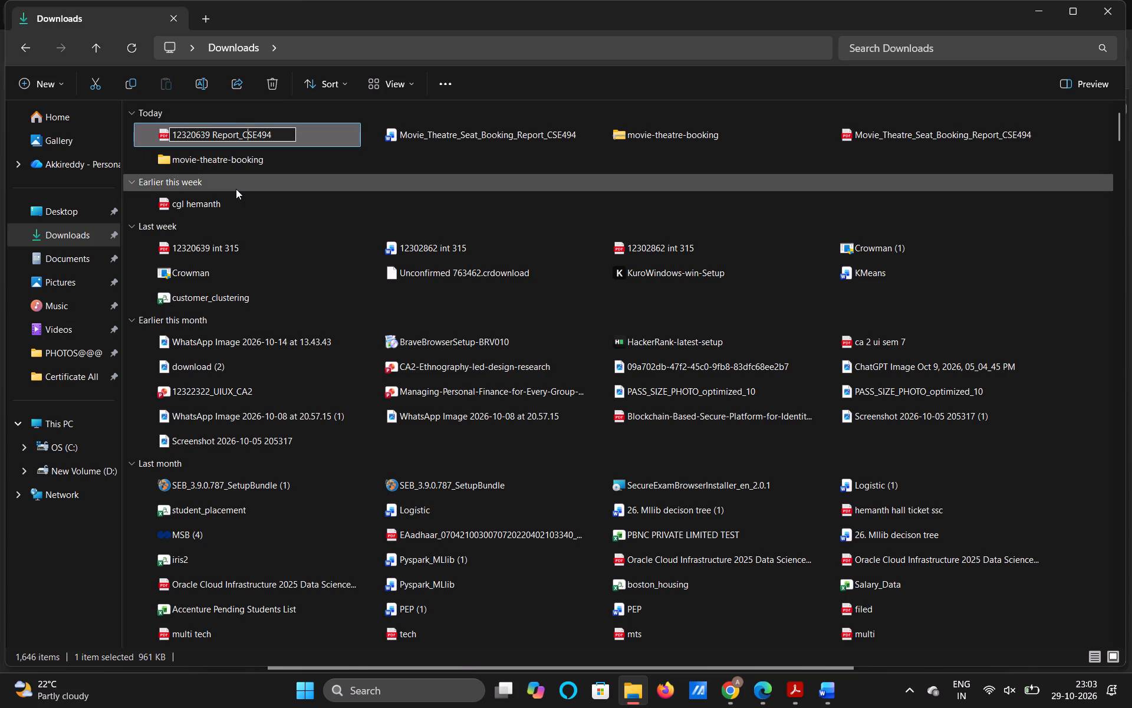
key("Left")
key("BackSpace")
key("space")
left_click(348, 100)
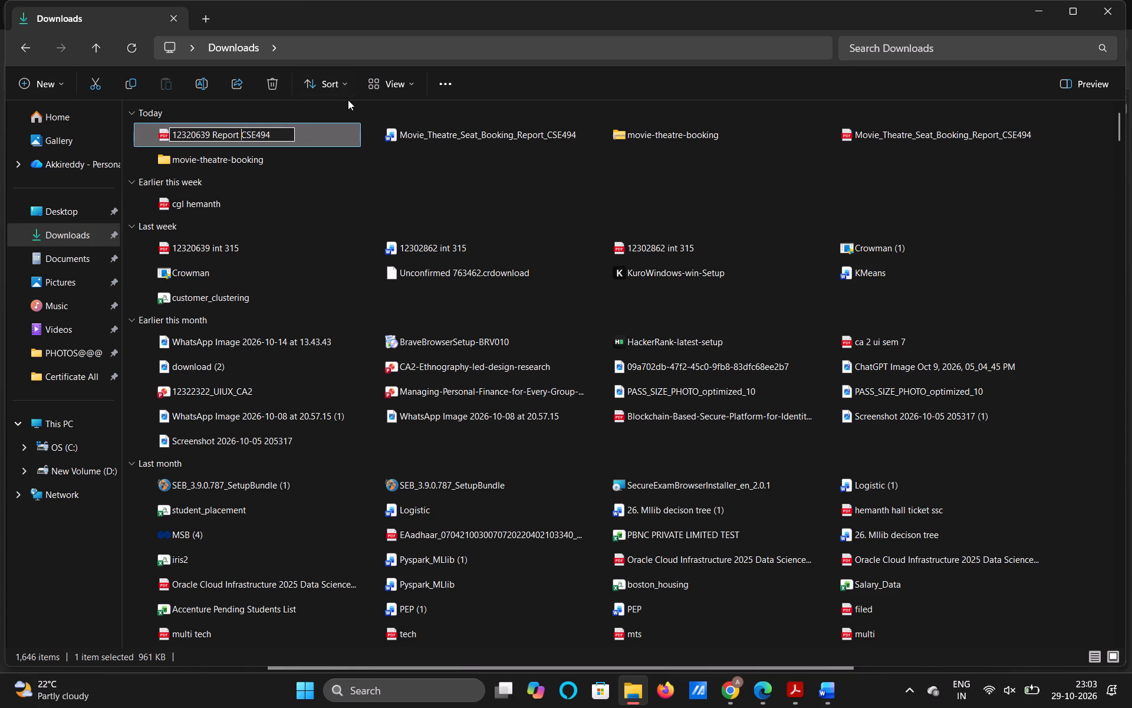
left_click(372, 109)
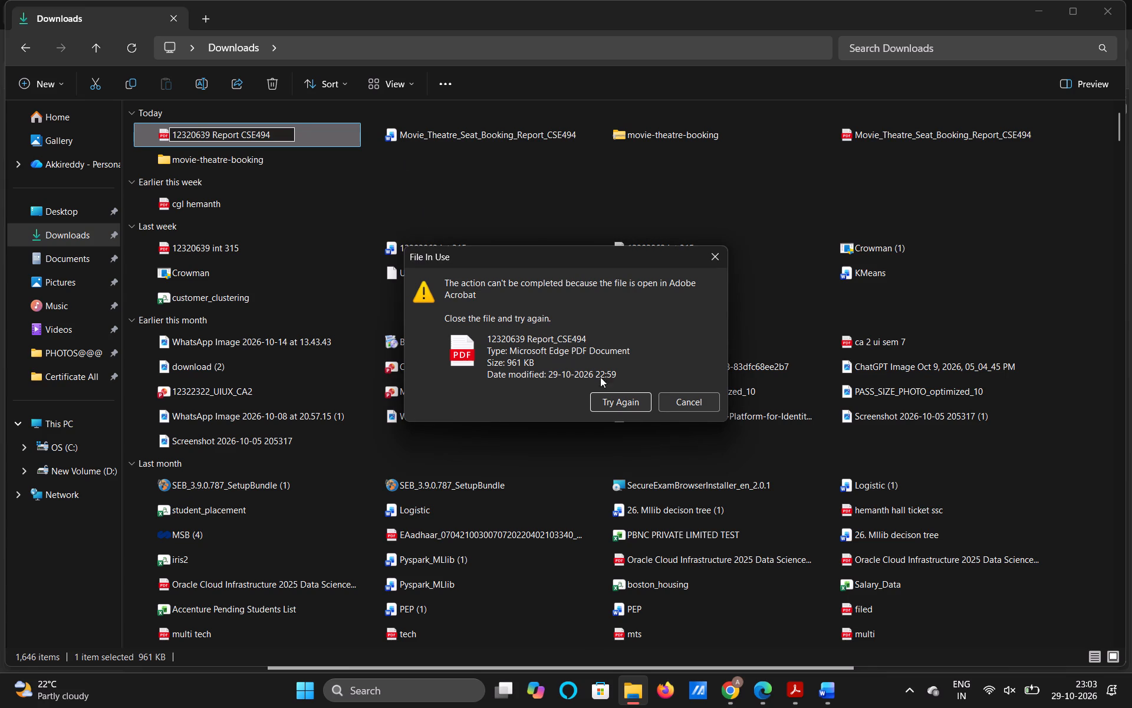
Switch to Adobe Acrobat, close all its tabs, and retry the pending rename in File Explorer.
left_click(799, 689)
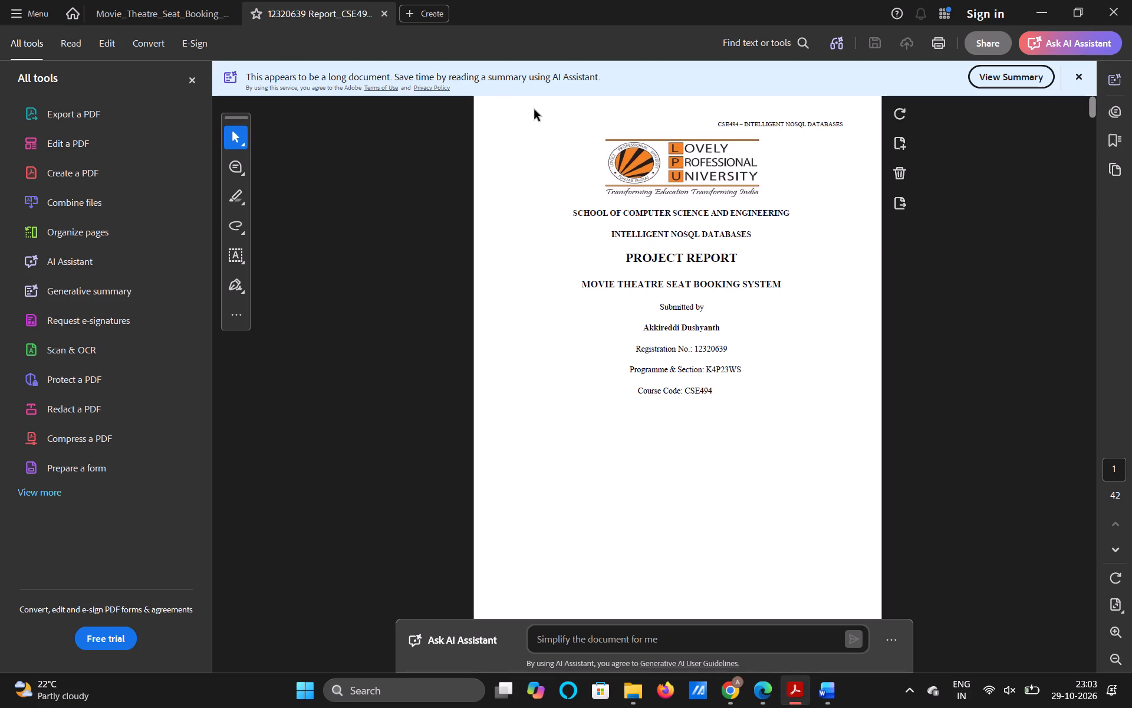
left_click(1131, 2)
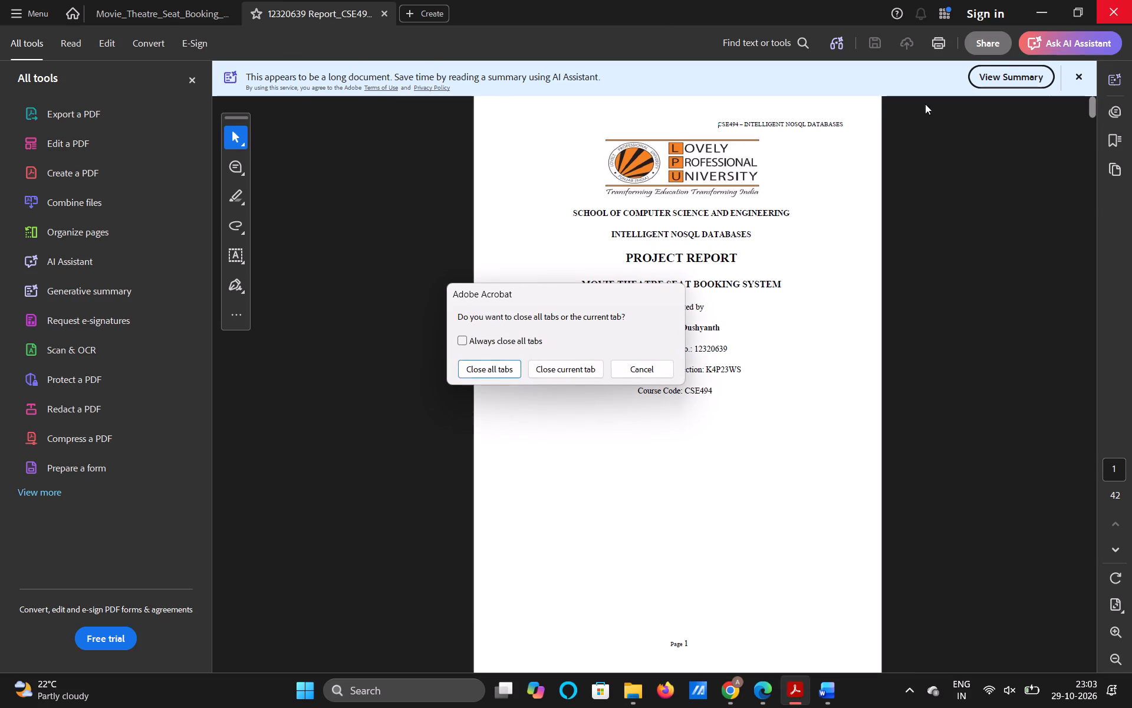
left_click(488, 363)
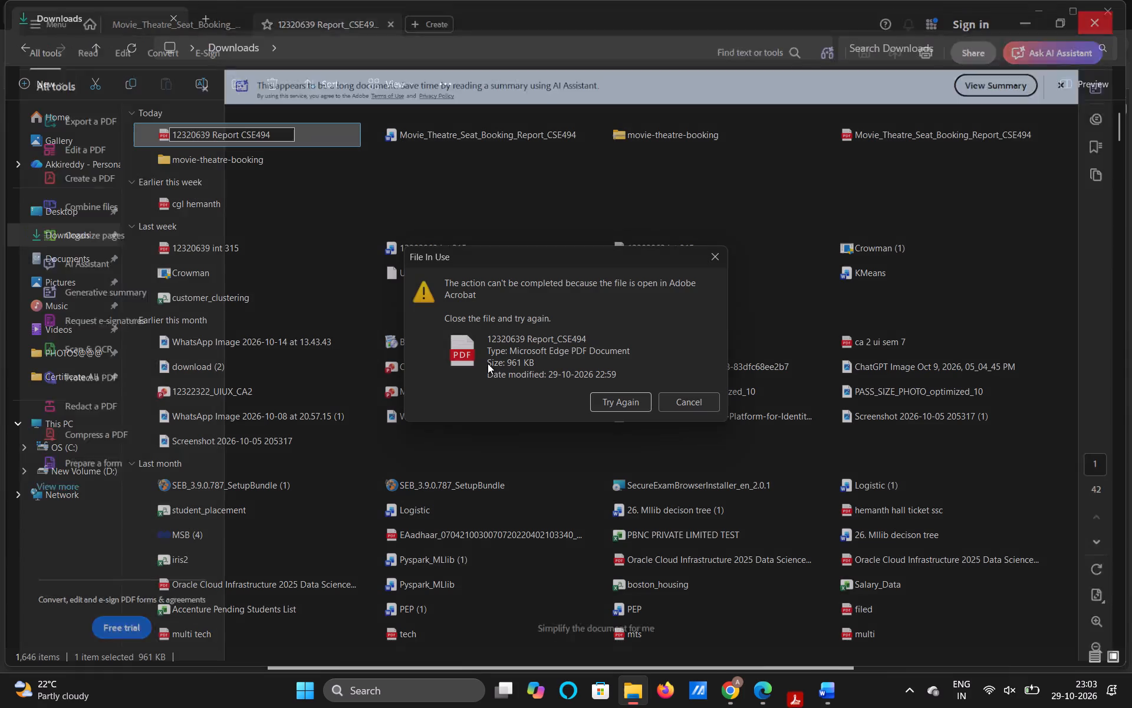
left_click(626, 403)
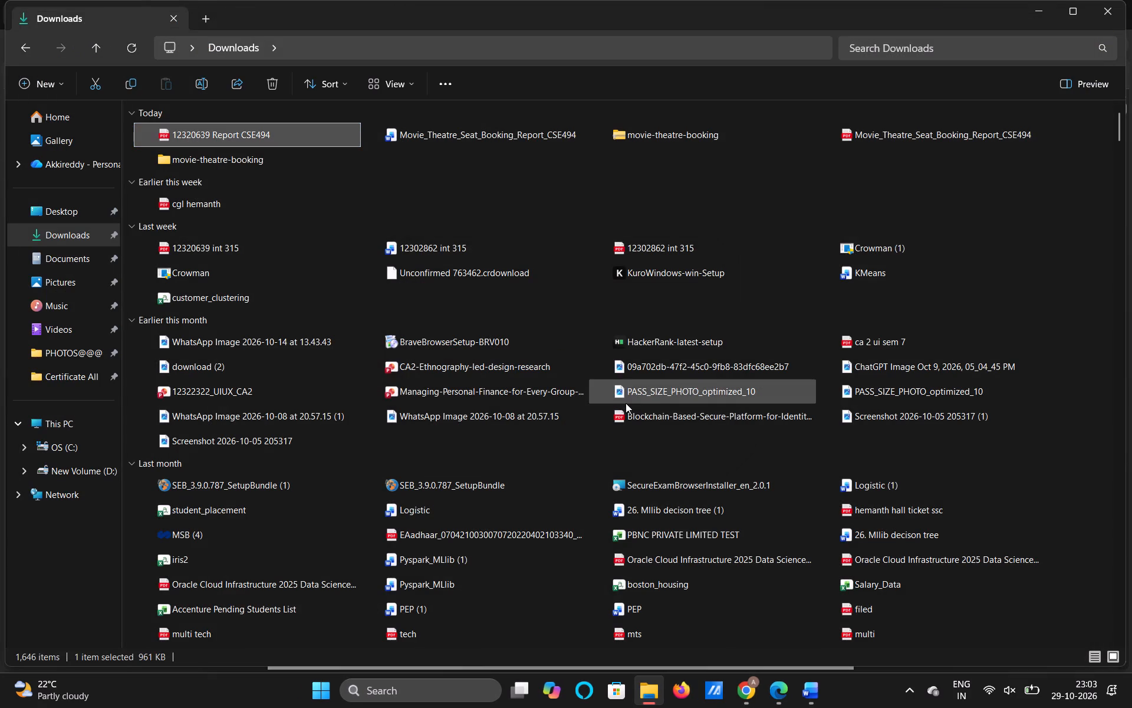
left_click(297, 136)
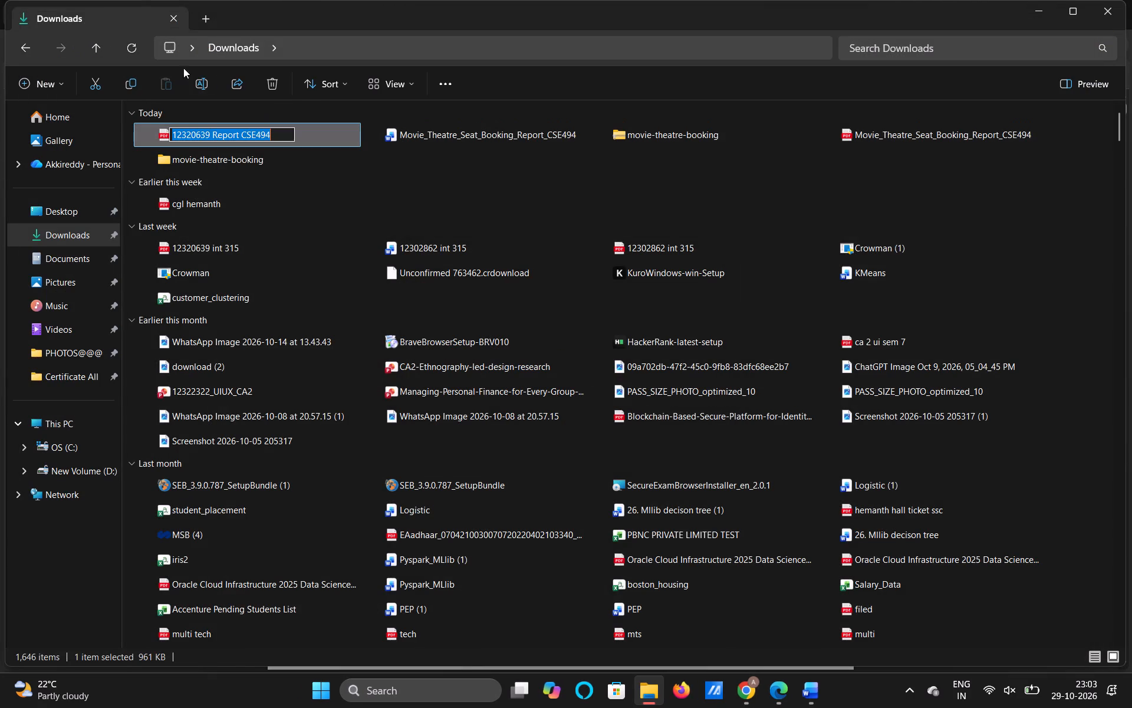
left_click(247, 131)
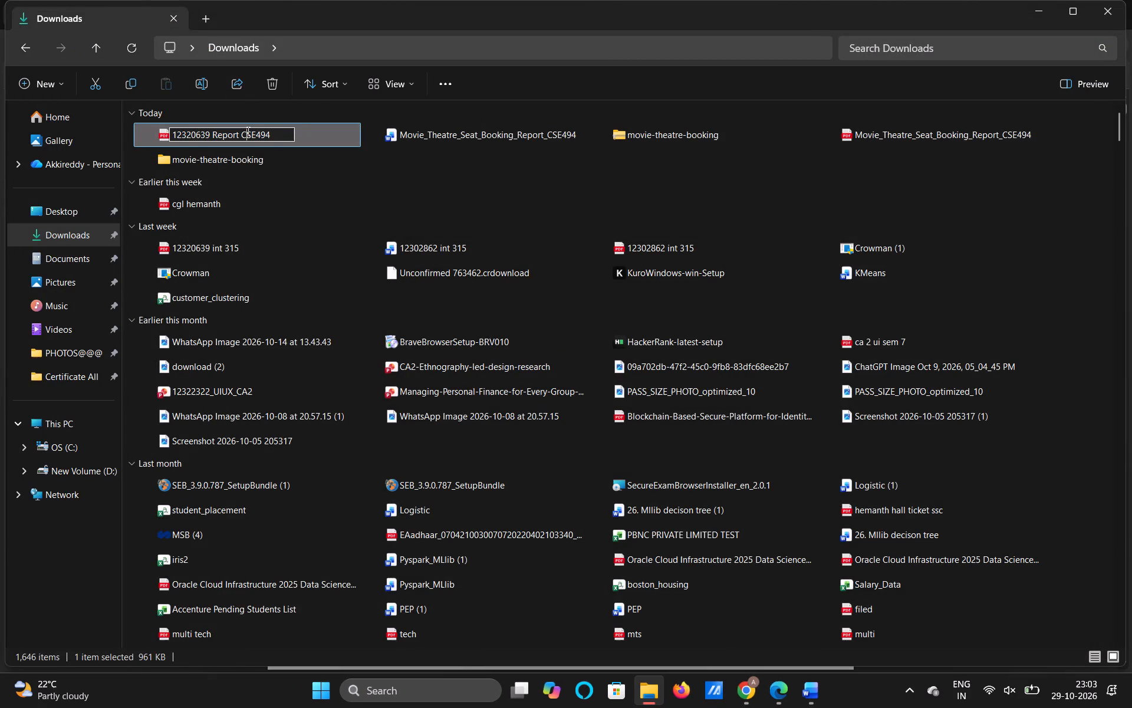
Switch to Chrome, attach the Report CSE494 PDF from Downloads to the CSE494 Project assignment, and submit it without remarks.
key("alt+Tab")
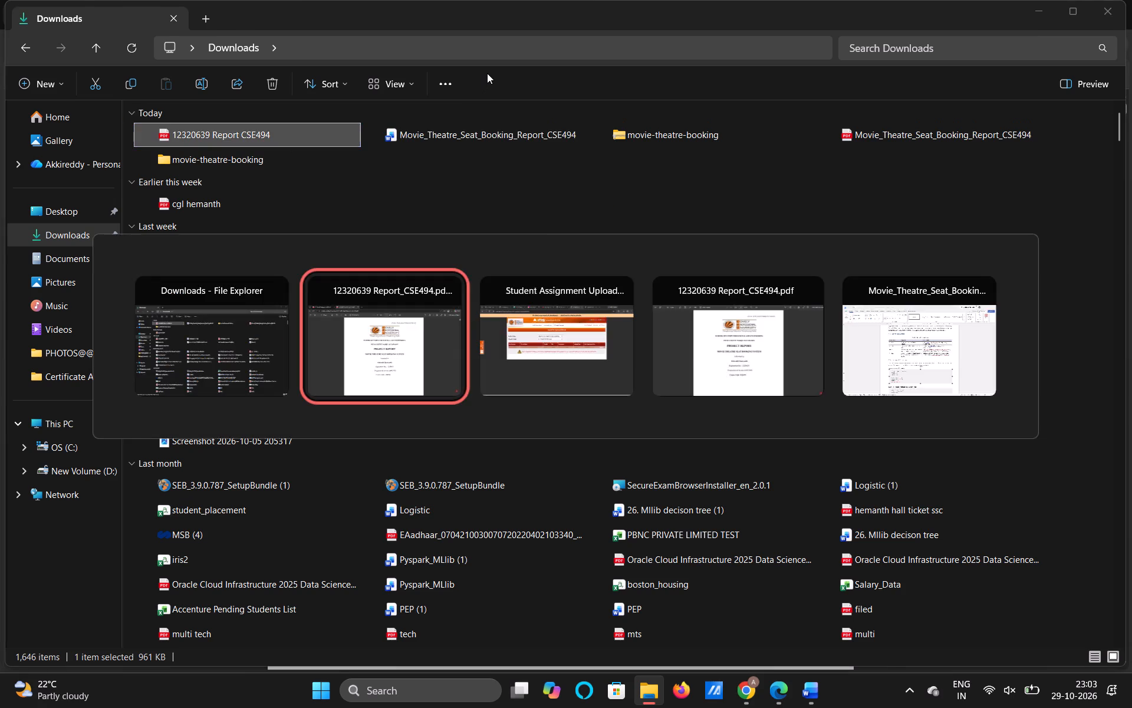
key("alt+Tab")
key("alt+Tab")
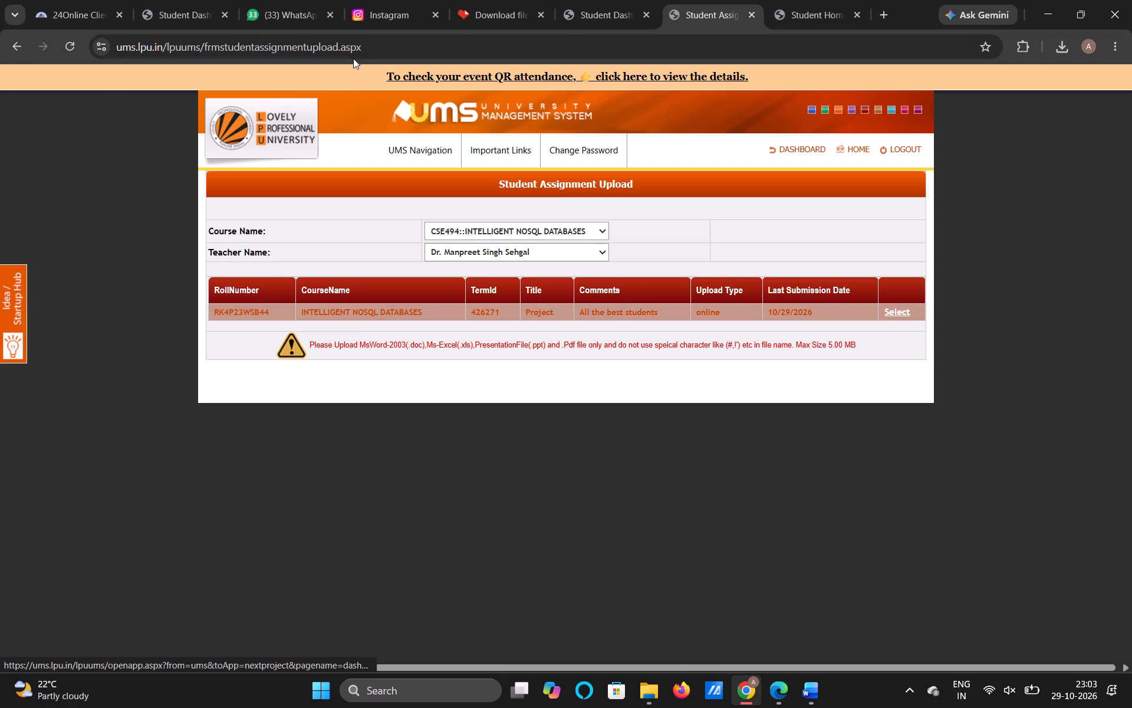
left_click(904, 313)
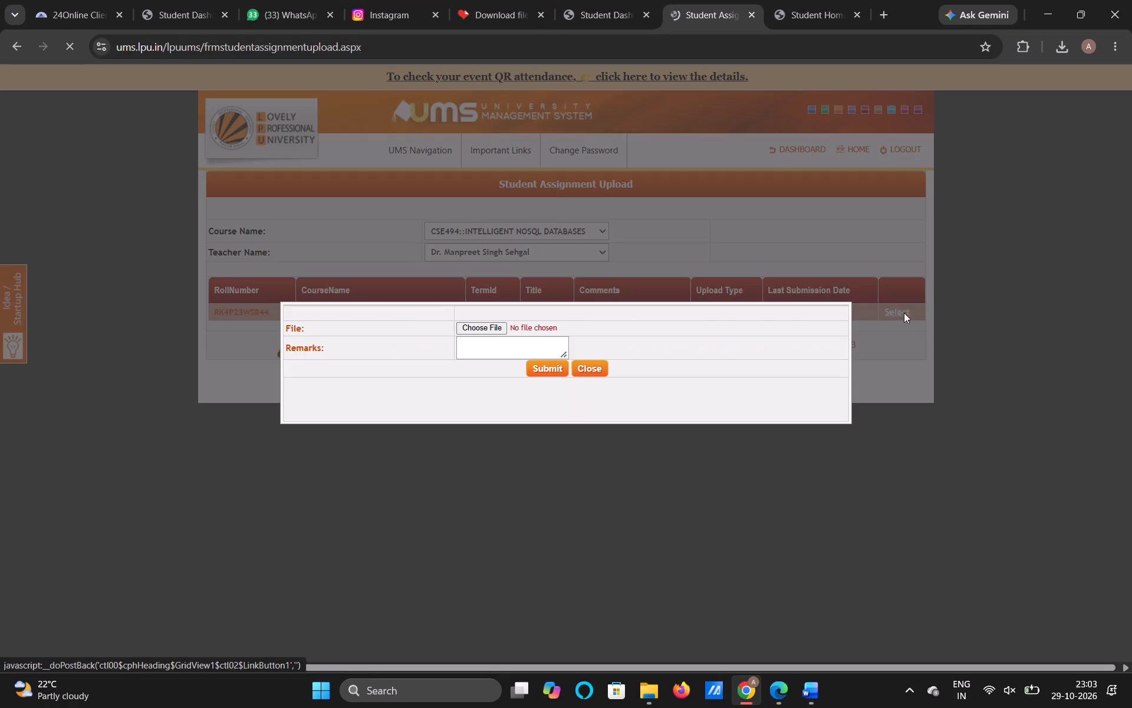
left_click(488, 325)
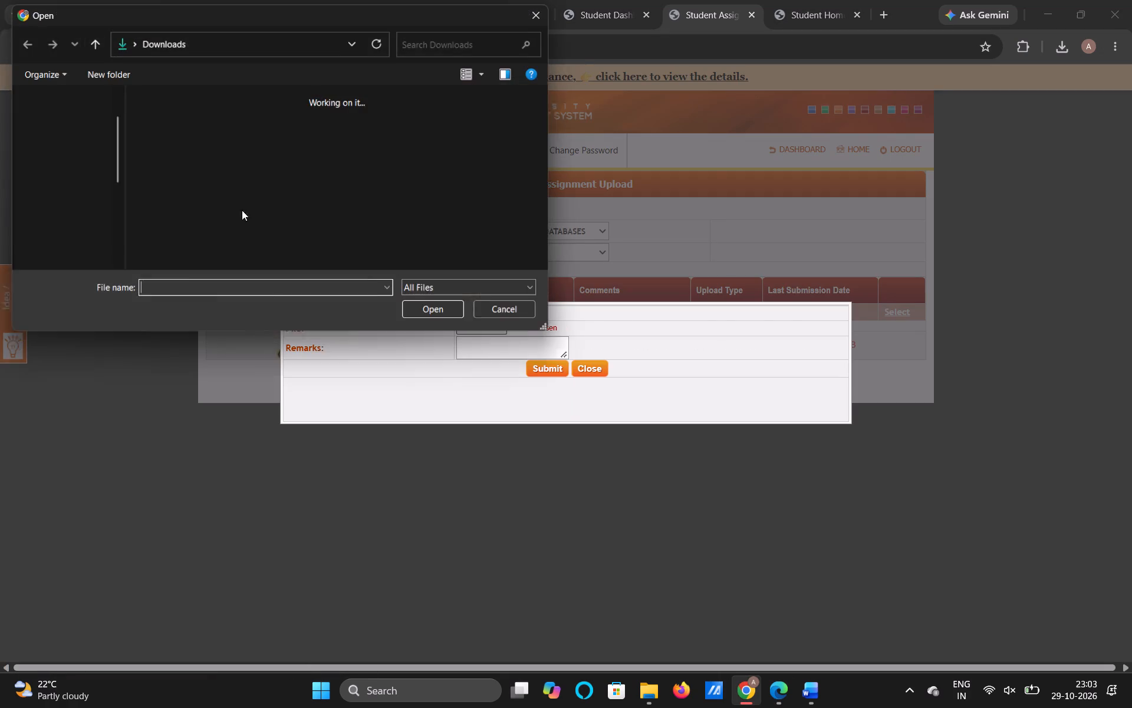
left_click(174, 121)
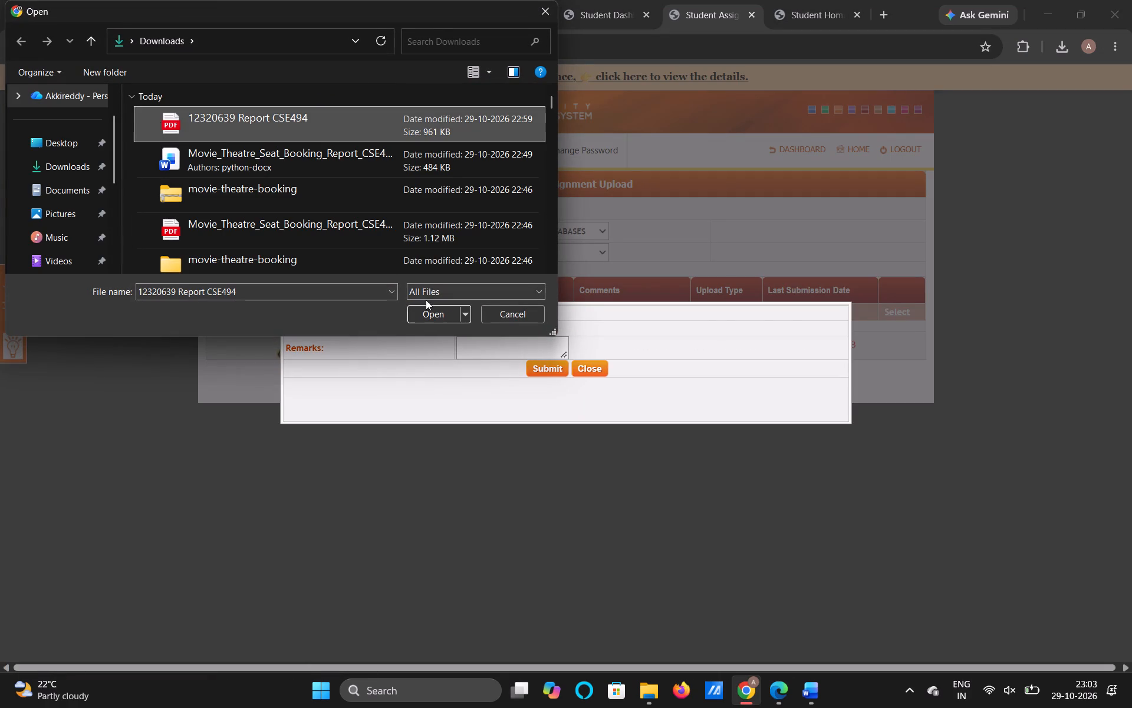
left_click(436, 306)
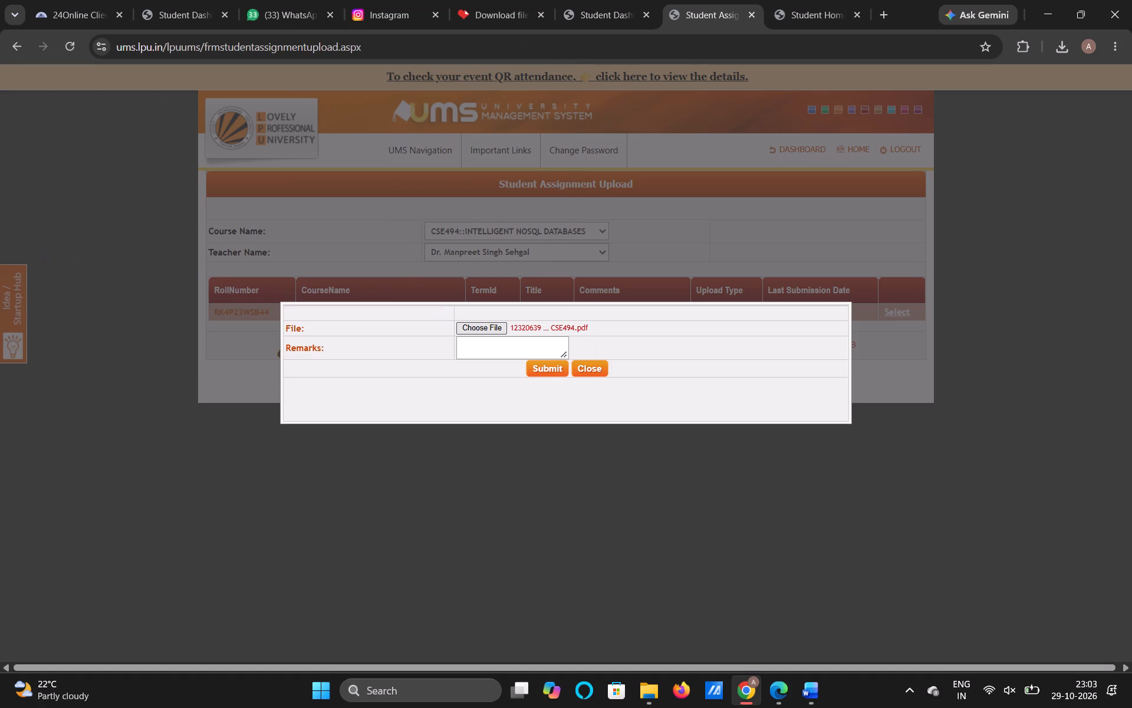
left_click(555, 367)
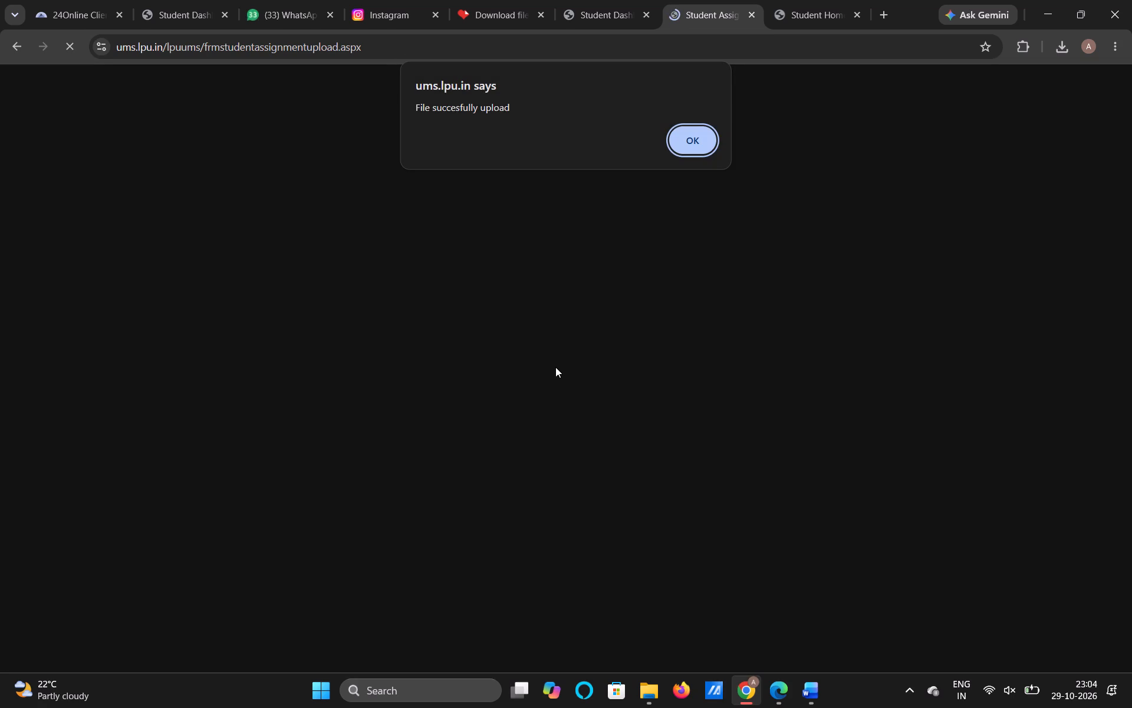
left_click(692, 155)
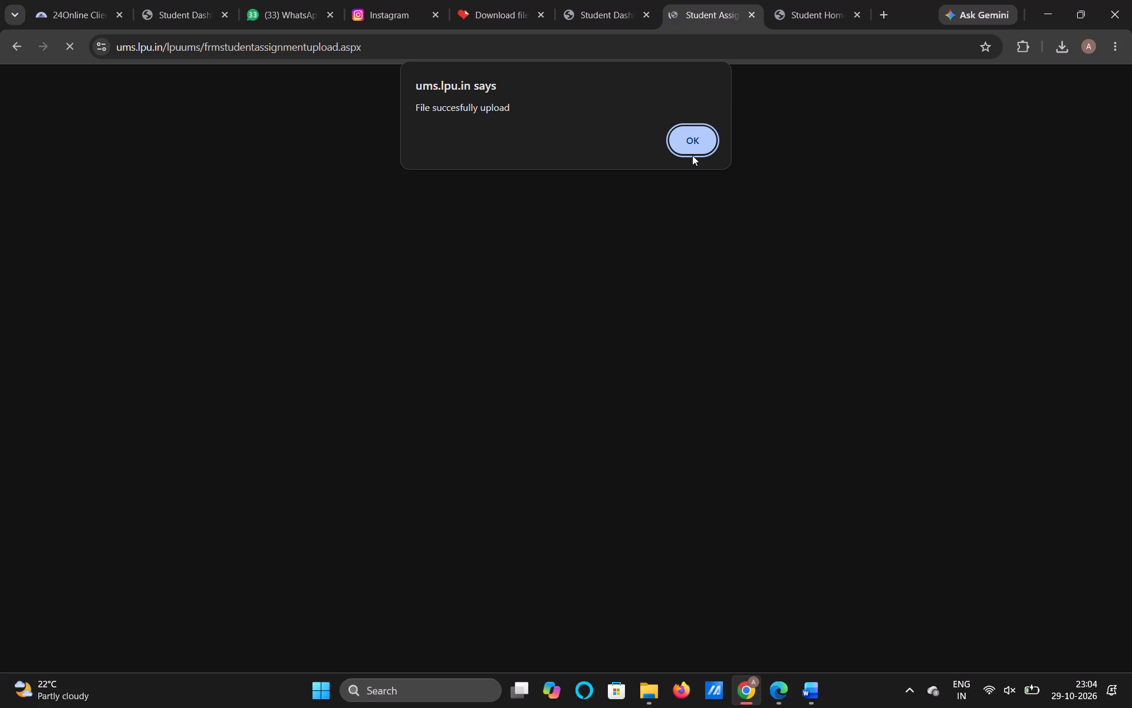
left_click(695, 142)
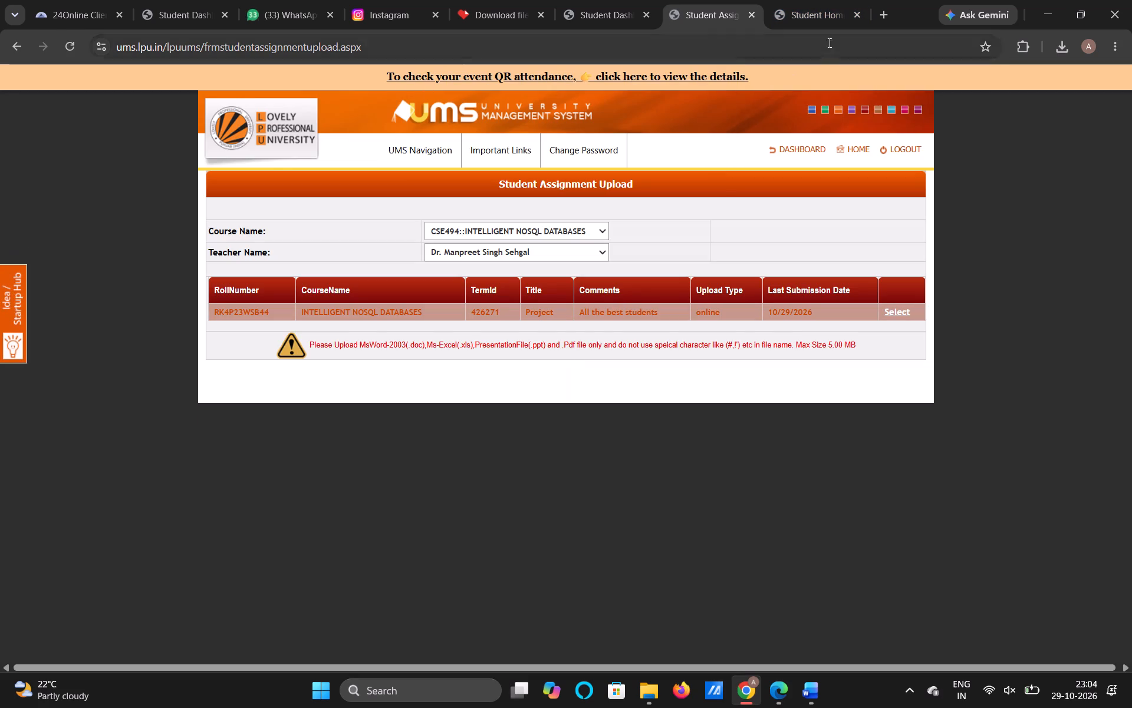
Open the Prime Video site in a new browser tab and browse the Continue watching titles on its home page.
left_click(881, 11)
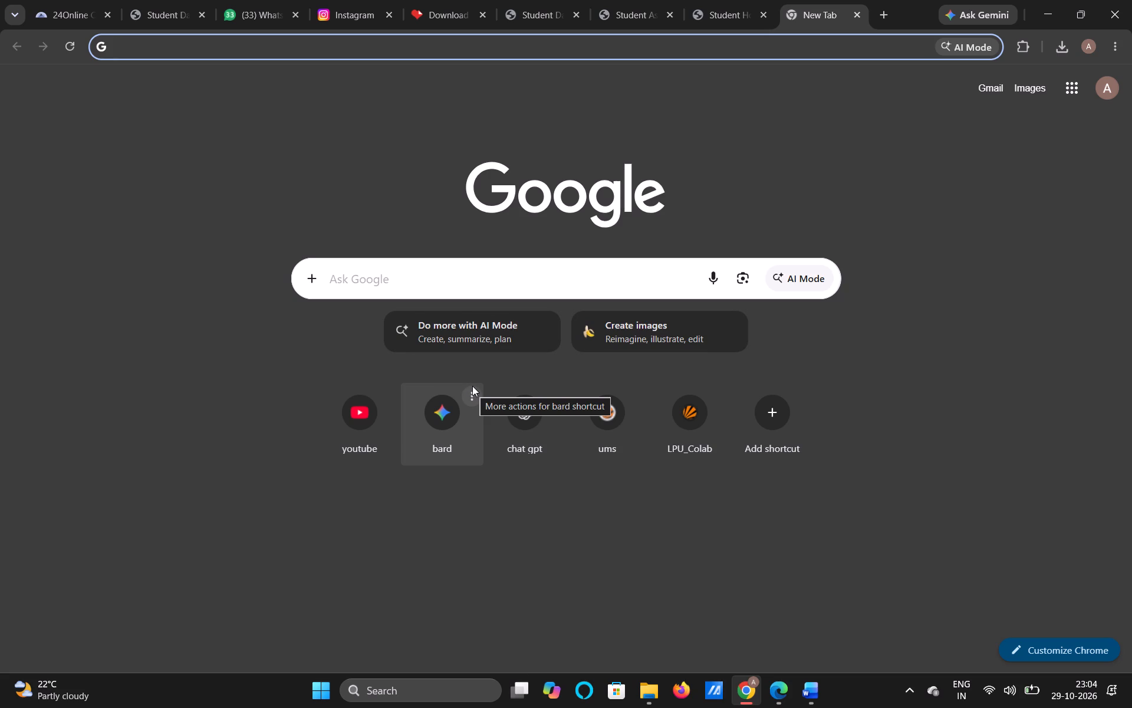
left_click(469, 224)
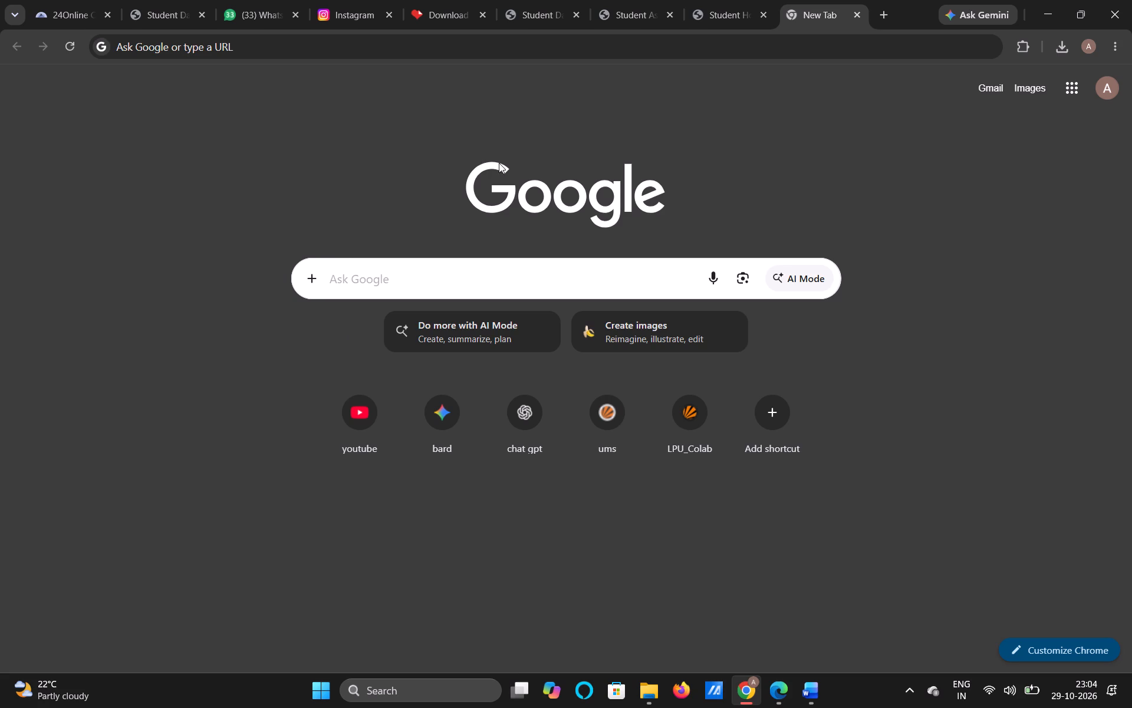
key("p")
left_click(522, 48)
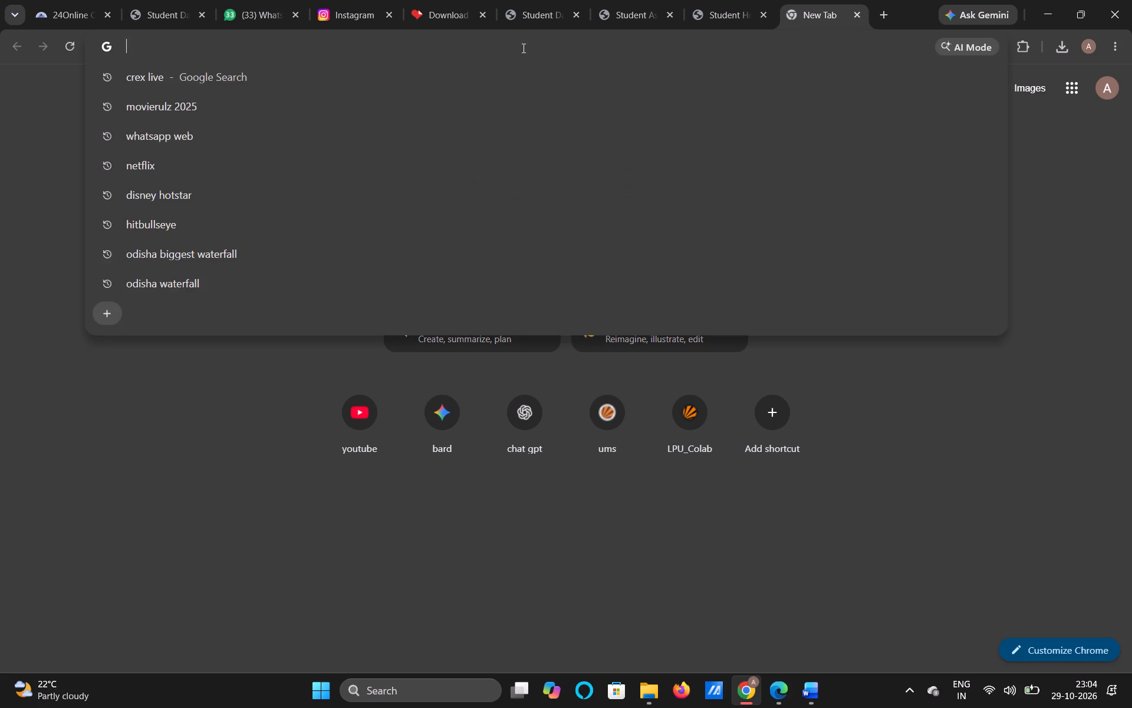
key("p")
key("Return")
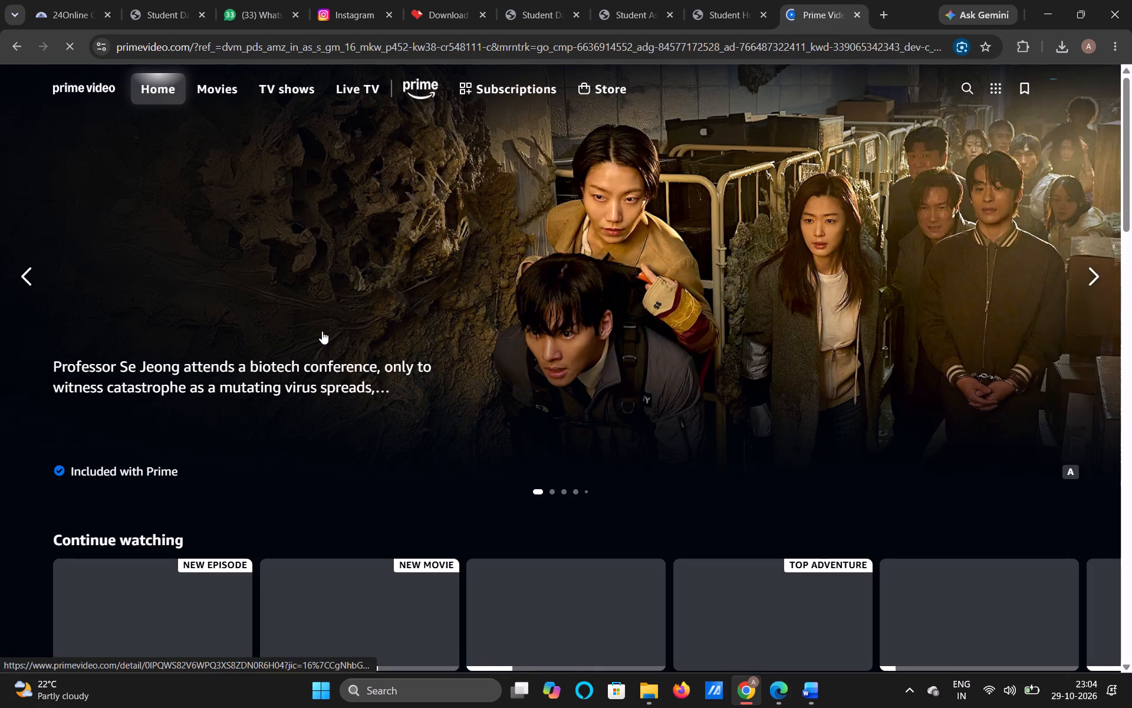